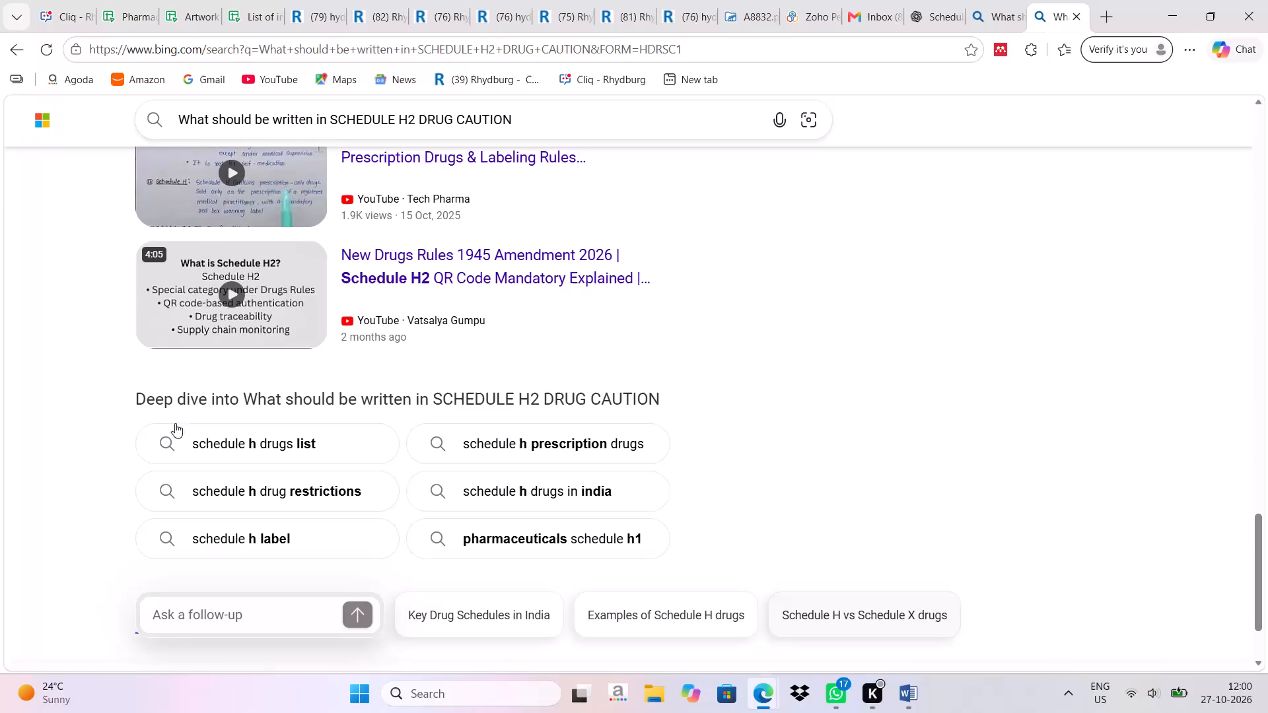
# In the change control report, remove the "BET" filter on Current / Previous State.
pyautogui.click(69, 11)
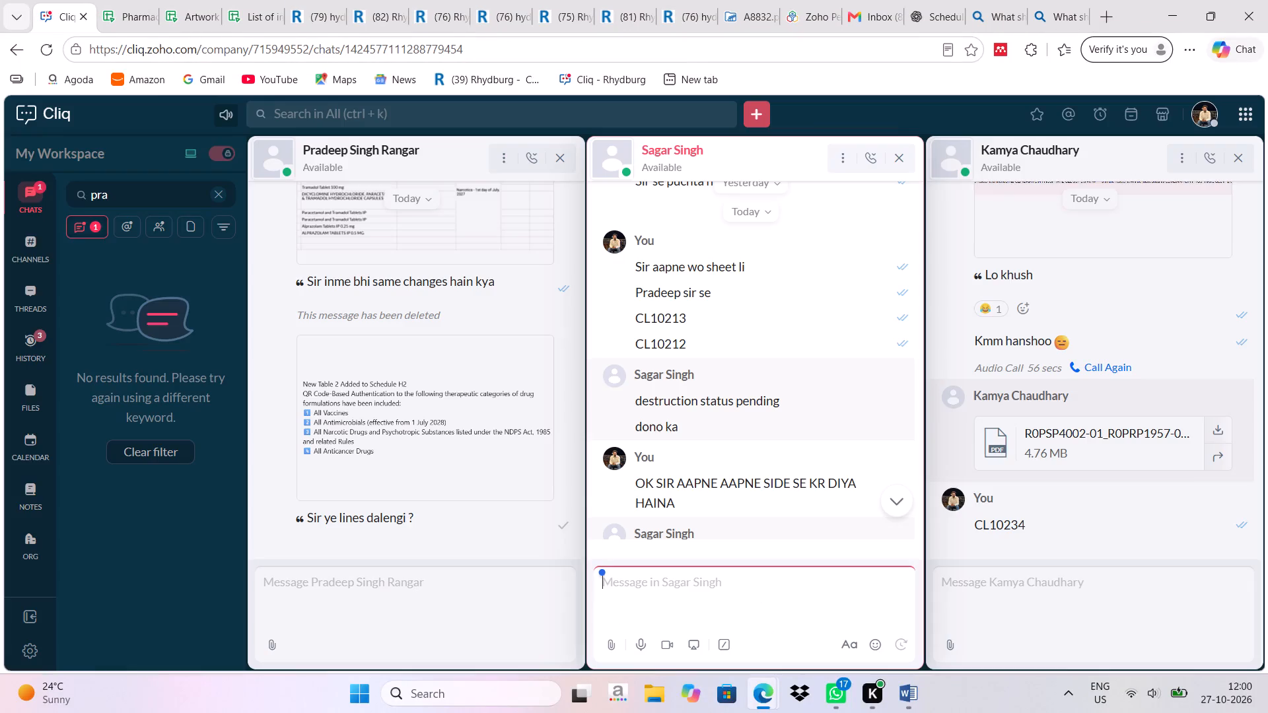
pyautogui.click(335, 11)
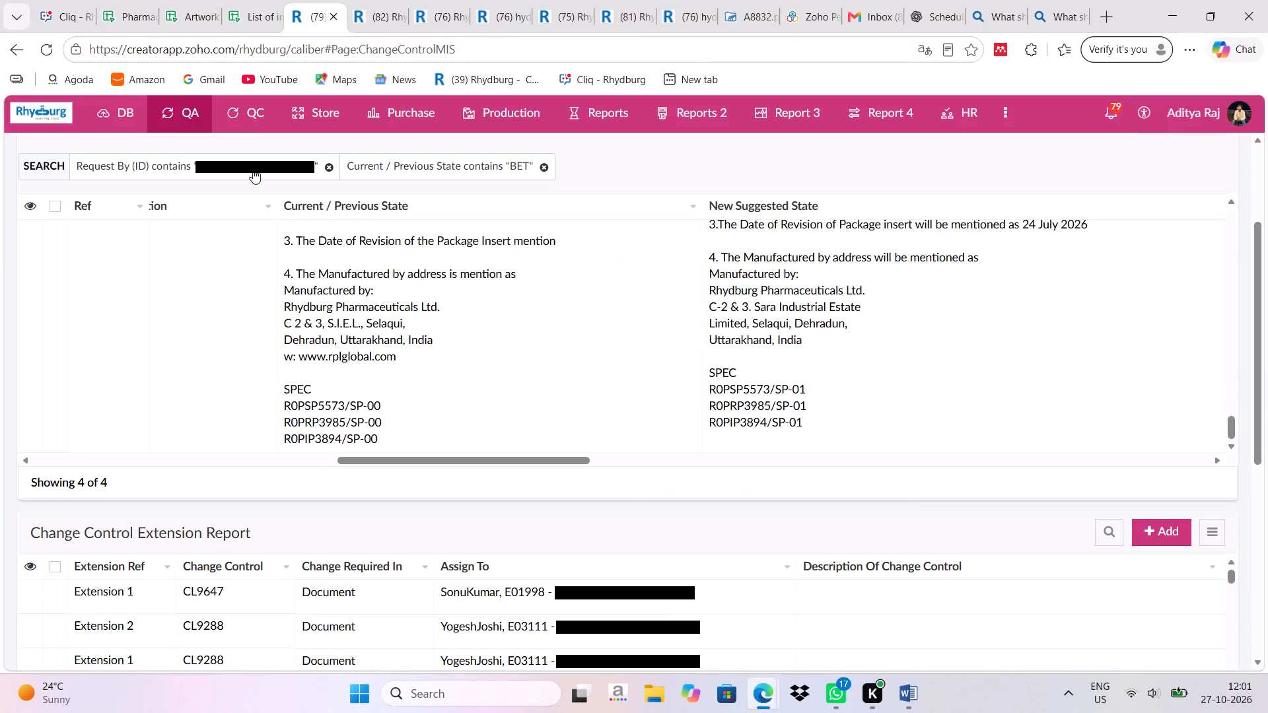
pyautogui.scroll(15, 332, 306)
pyautogui.scroll(7, 332, 306)
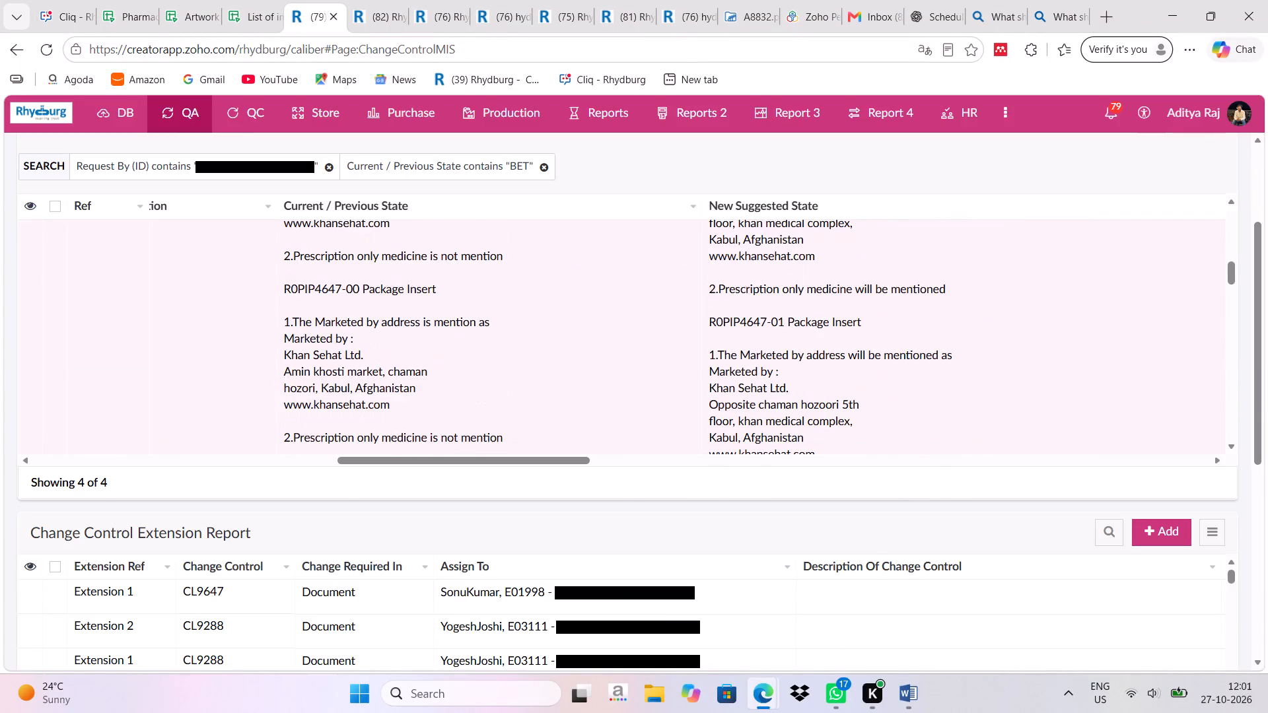
pyautogui.click(545, 167)
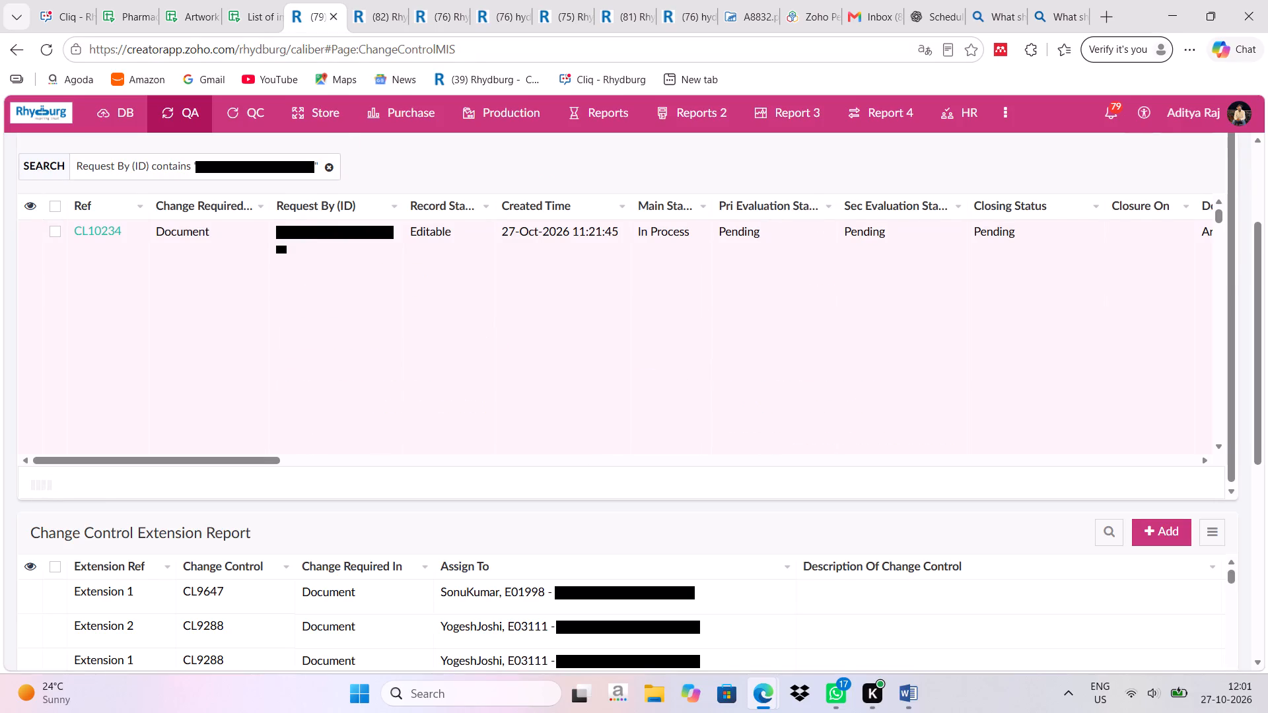
# Open change control record CL10230 for editing.
pyautogui.scroll(-5, 624, 370)
pyautogui.scroll(2, 622, 368)
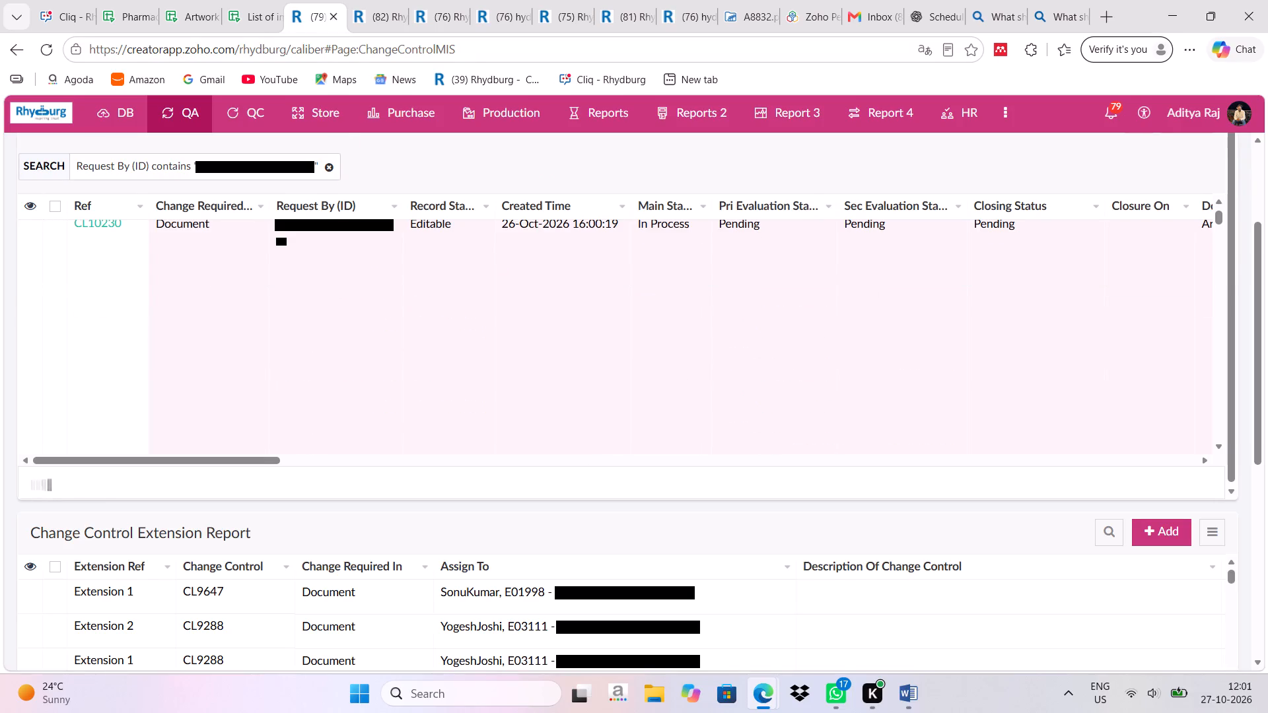
pyautogui.click(857, 236)
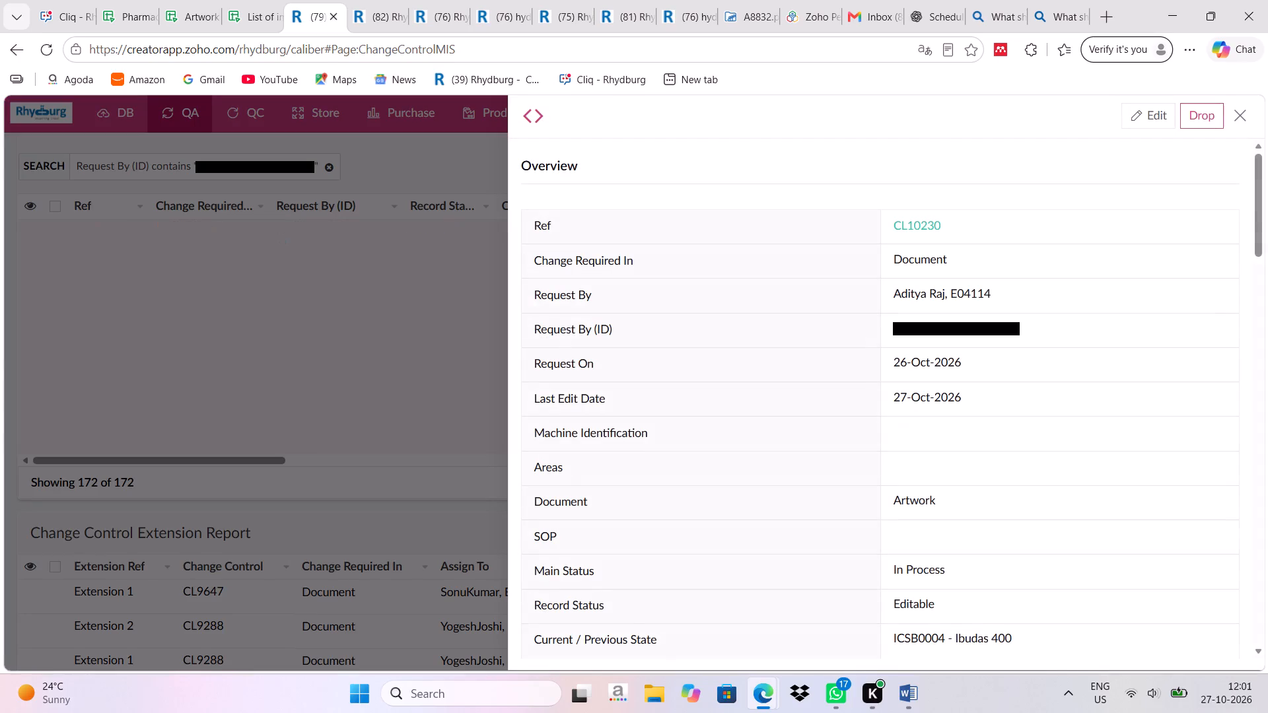
pyautogui.click(1160, 121)
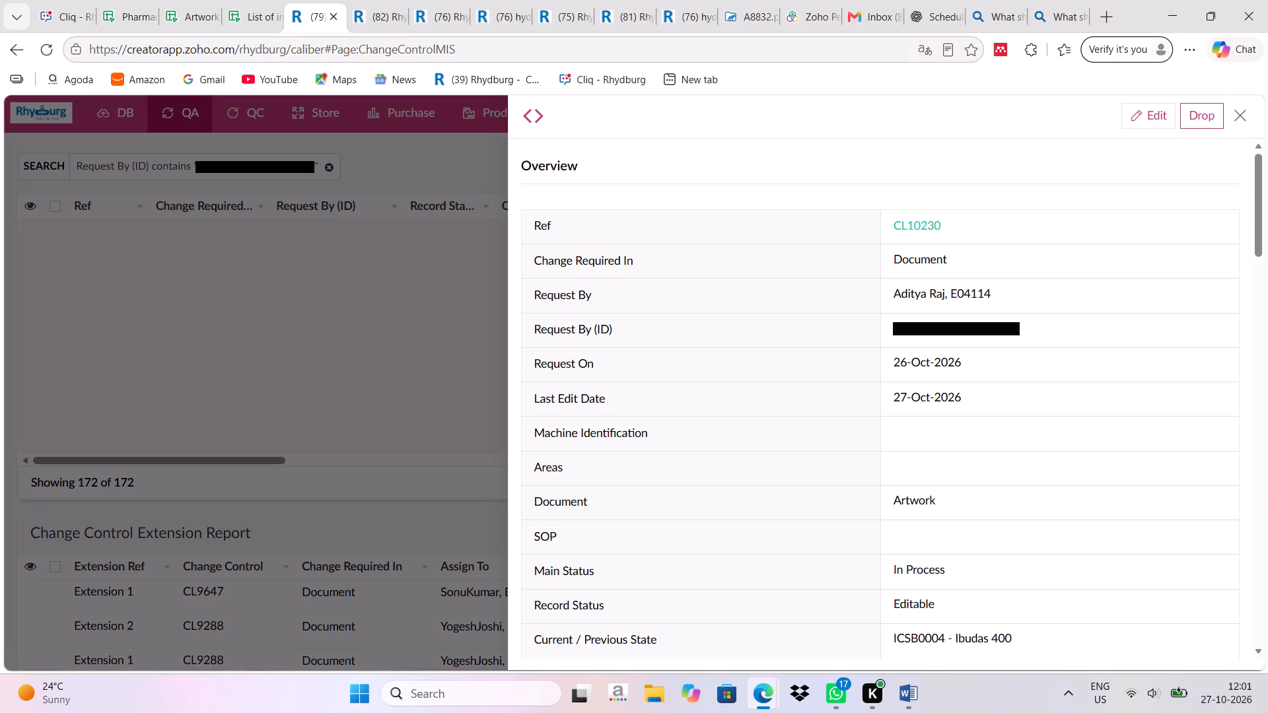
# In Cliq, trace the forwarded Ibudas 400 artwork to its original sender's chat and open the old artwork "A5241 1.pdf".
pyautogui.click(68, 7)
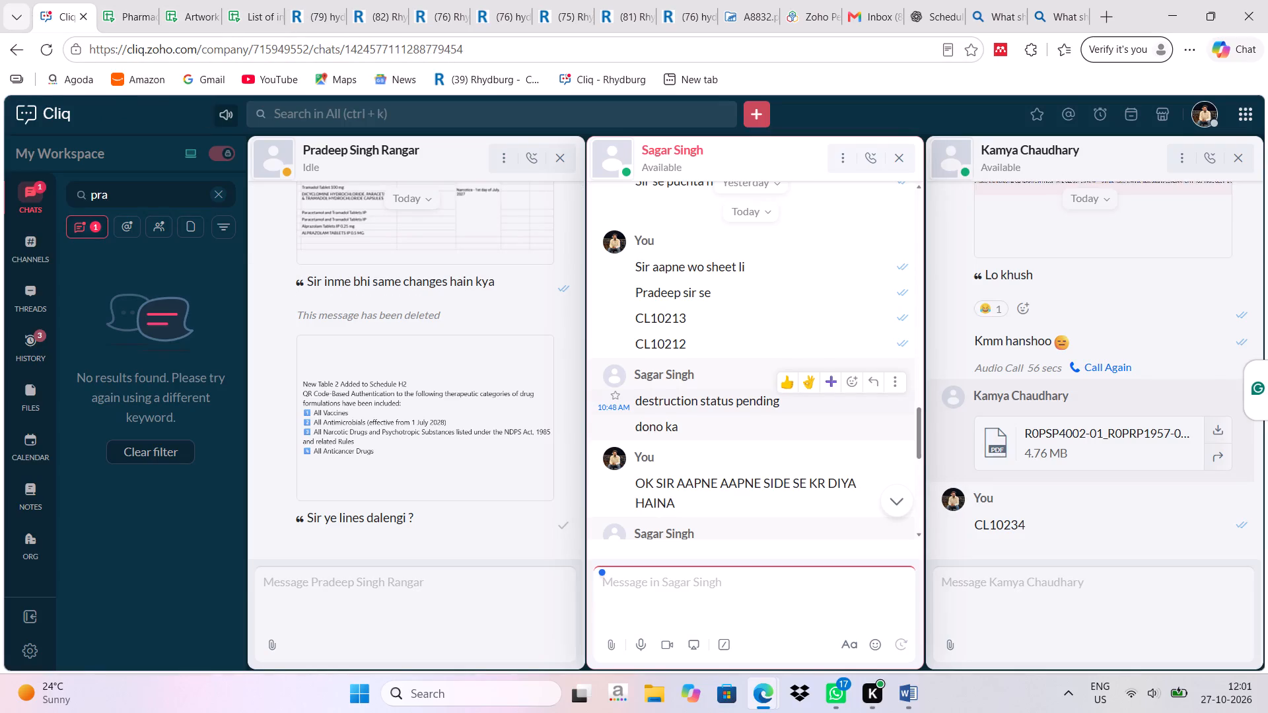
pyautogui.scroll(9, 734, 401)
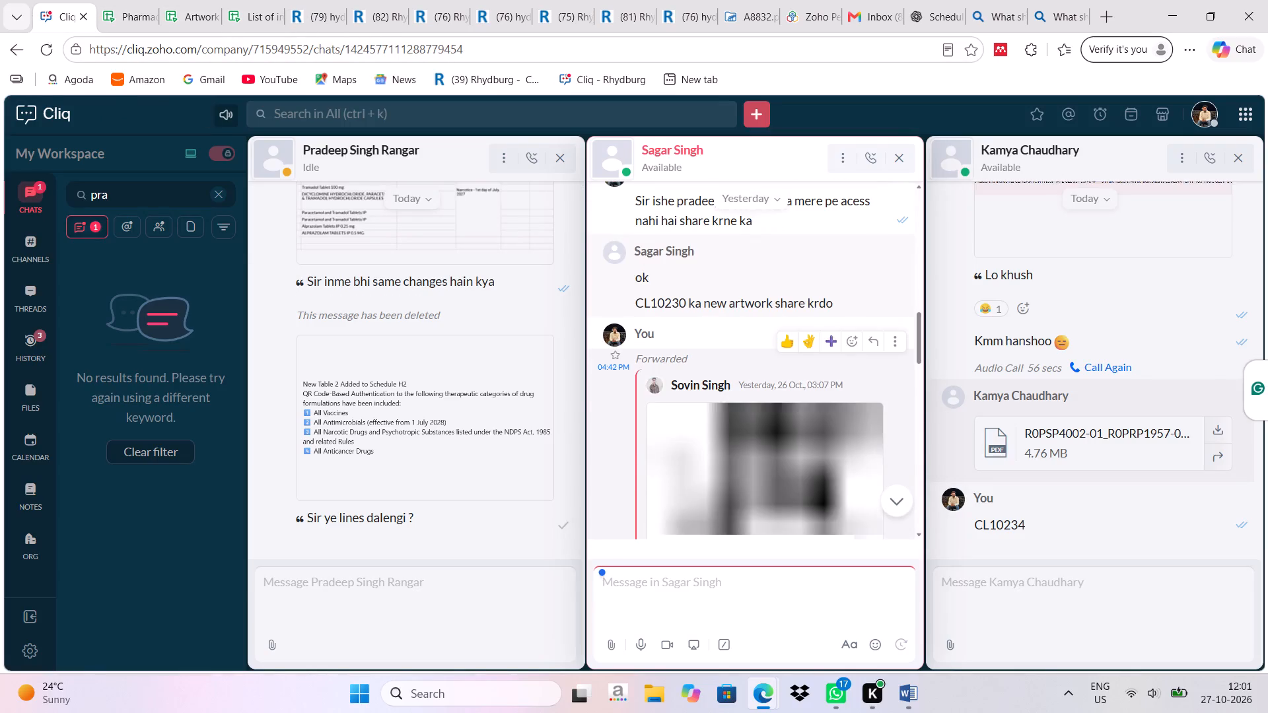
pyautogui.scroll(1, 735, 400)
pyautogui.scroll(-4, 662, 399)
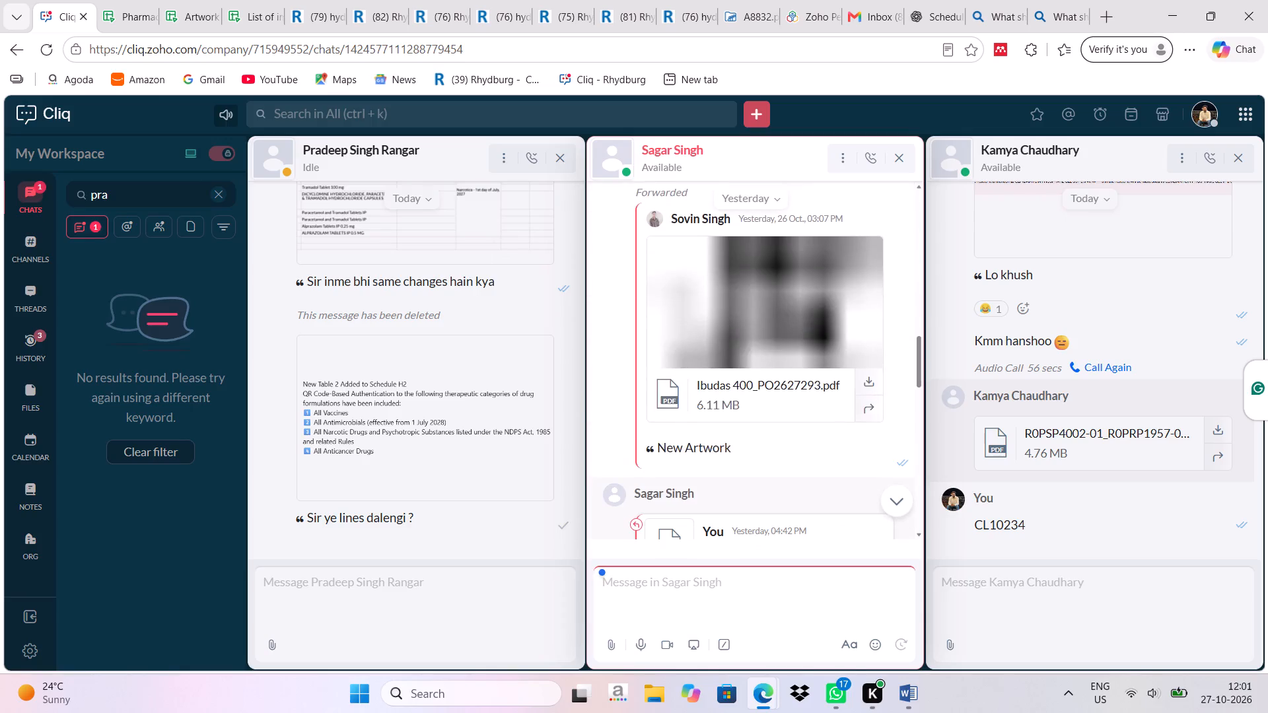
pyautogui.scroll(1, 670, 454)
pyautogui.click(699, 302)
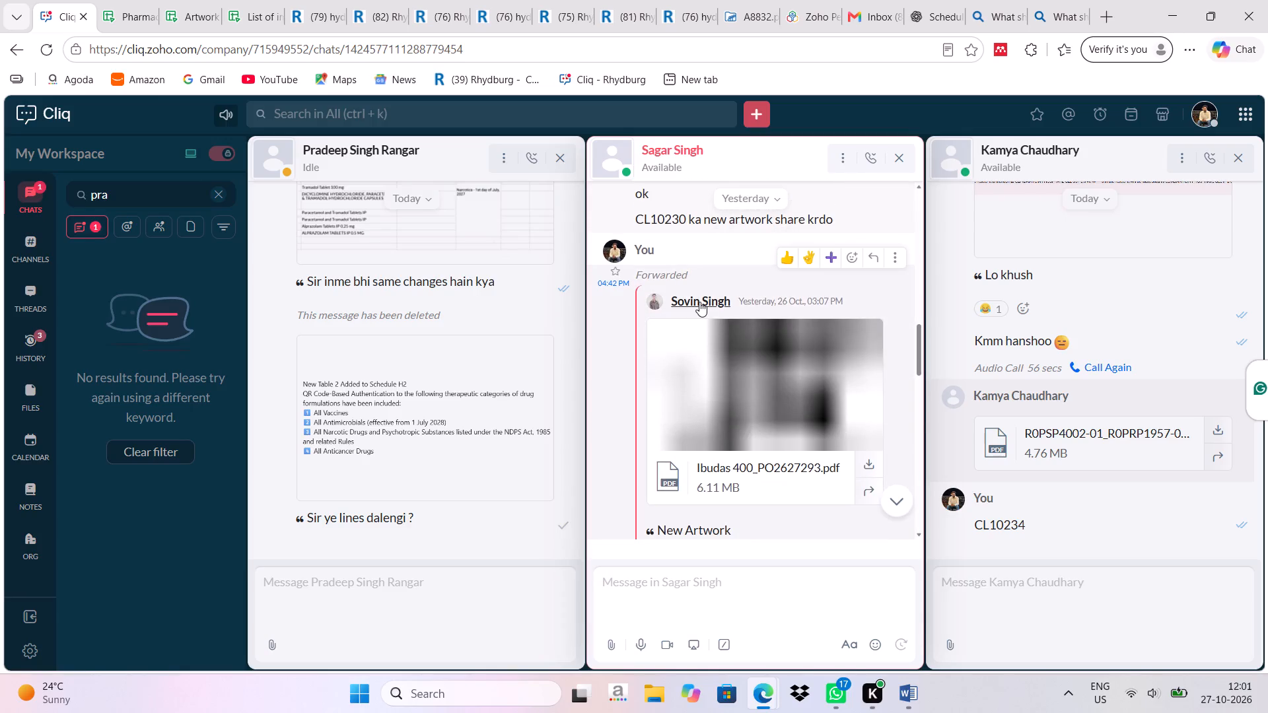
pyautogui.click(822, 246)
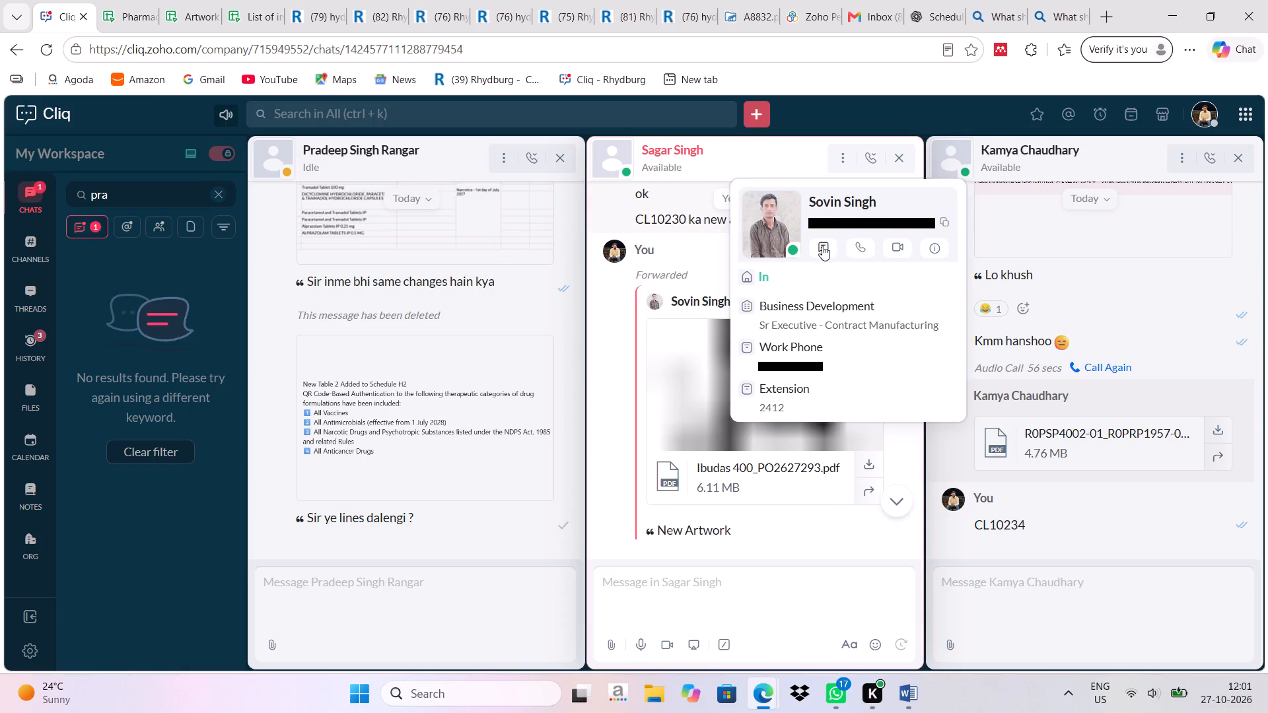
pyautogui.scroll(1, 421, 353)
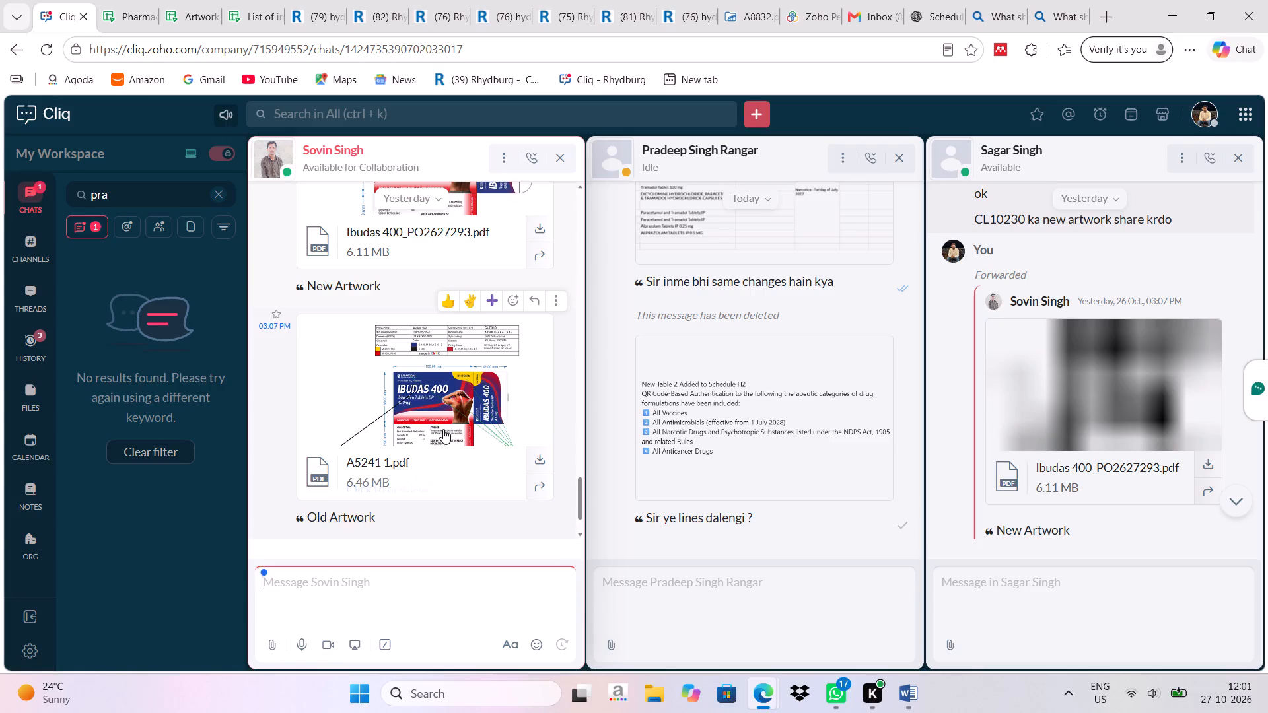
pyautogui.click(405, 477)
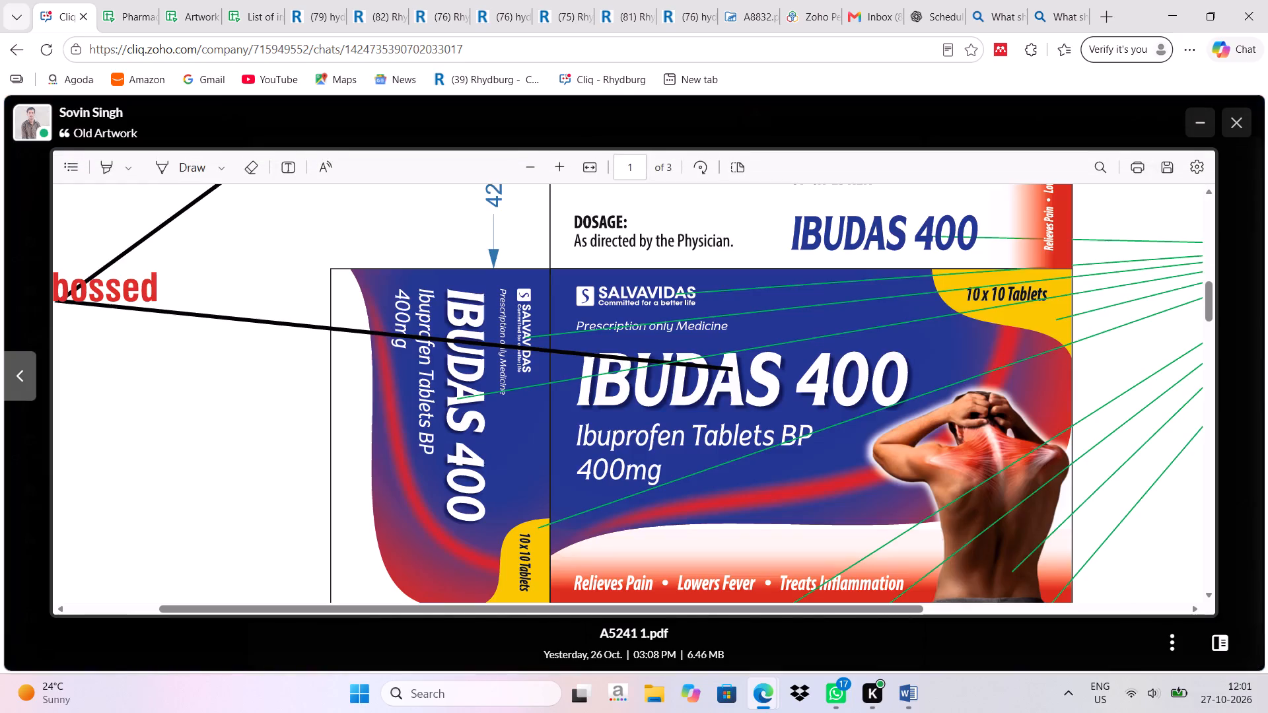
pyautogui.scroll(-3, 555, 430)
# Back in CL10230, change "swallowed" to "swallow" in the carton direction text of New Suggested State.
pyautogui.click(319, 11)
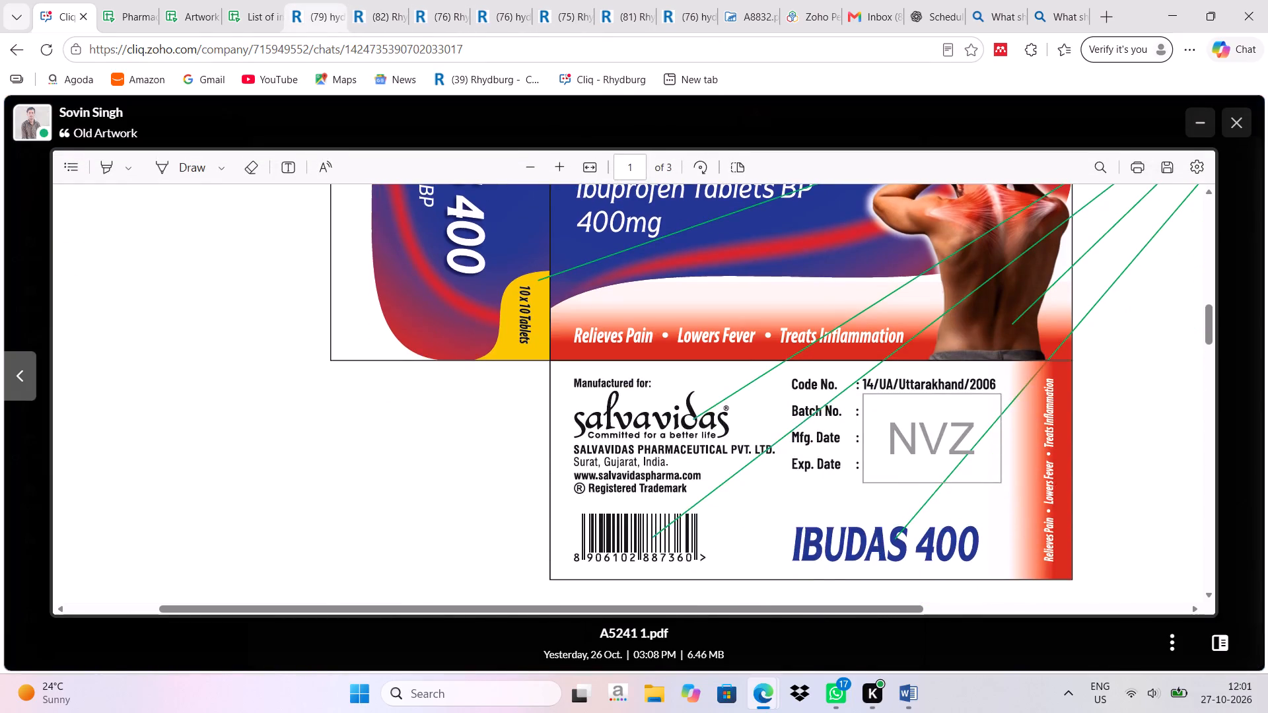
pyautogui.scroll(-5, 619, 334)
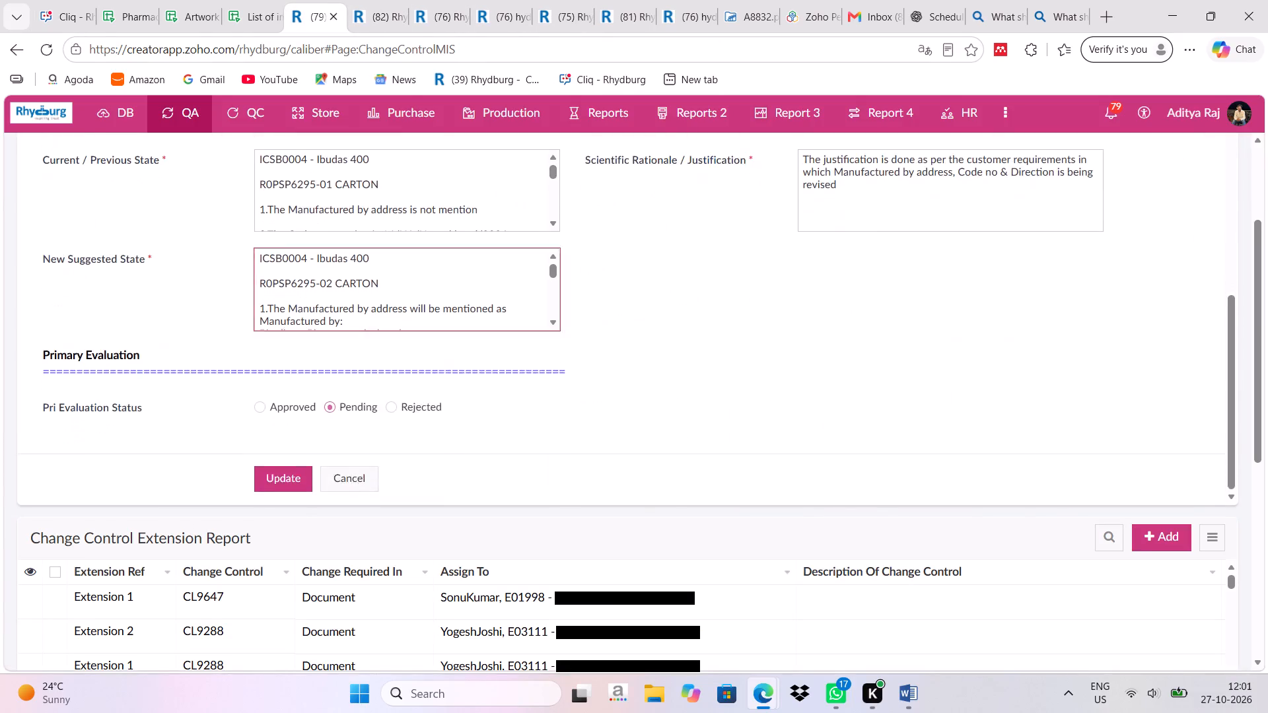
pyautogui.scroll(-2, 509, 294)
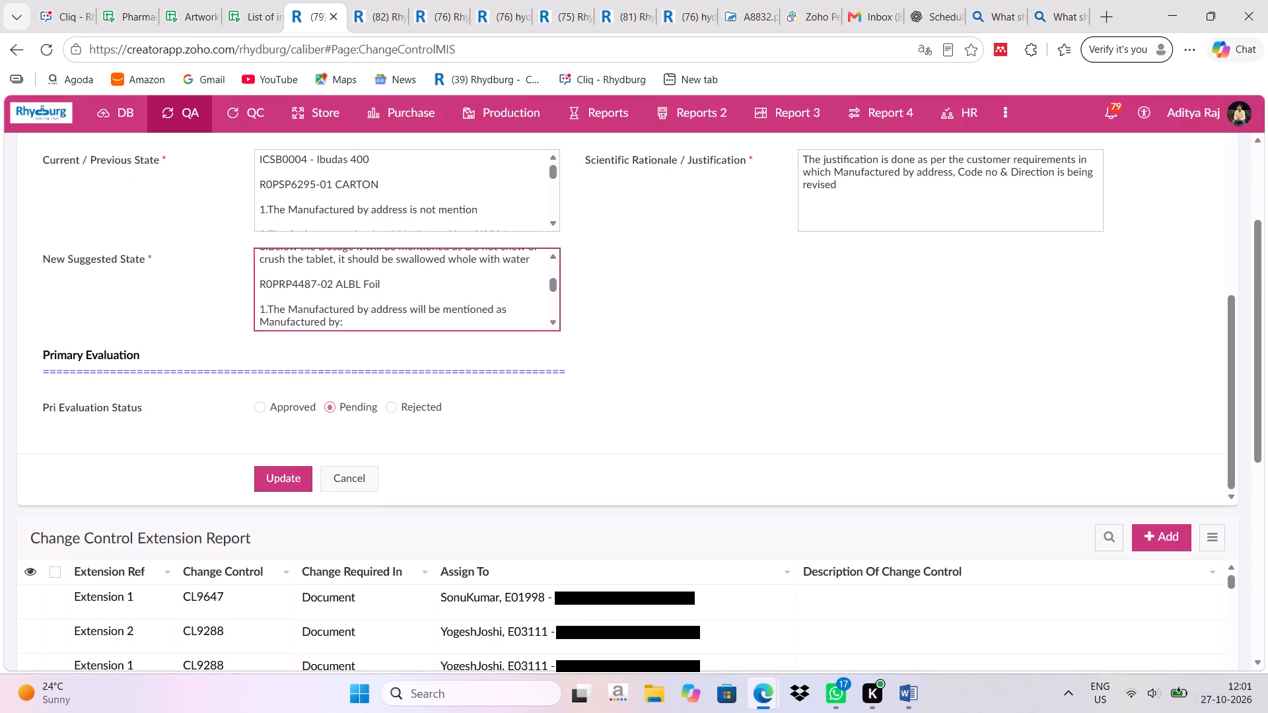
pyautogui.click(447, 257)
pyautogui.press('BackSpace')
pyautogui.press('BackSpace')
pyautogui.press('BackSpace')
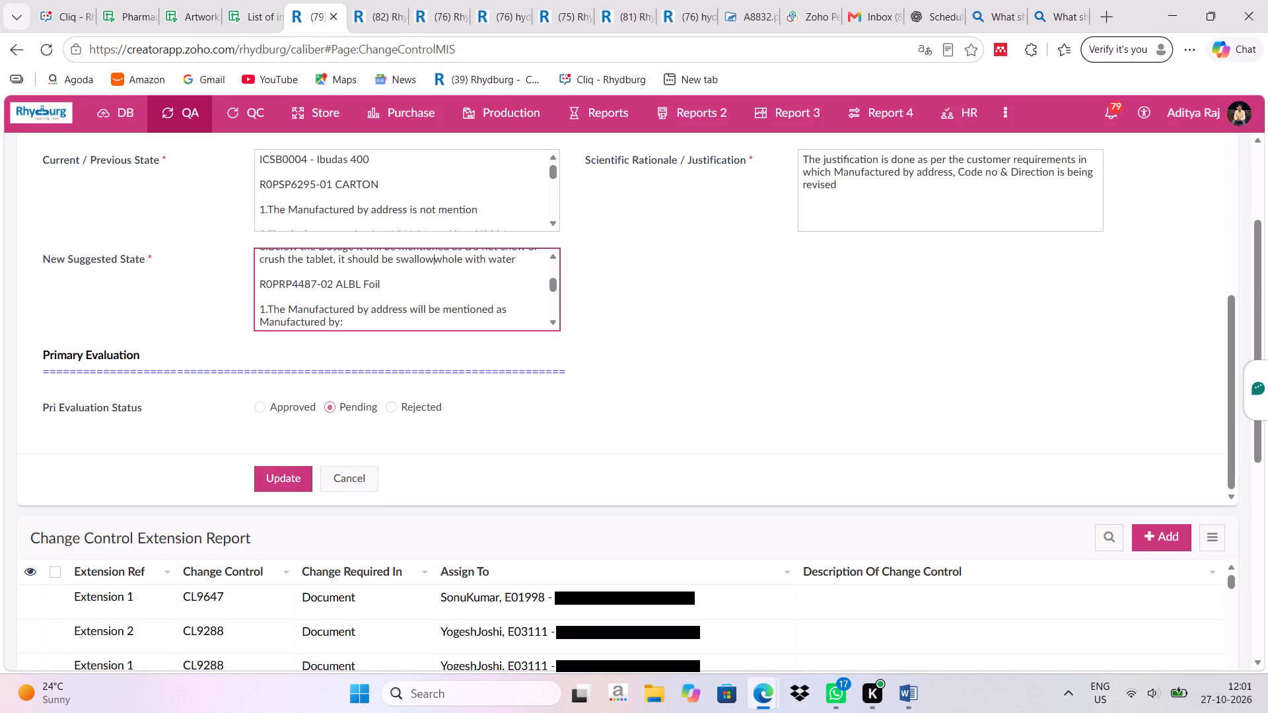
pyautogui.press('space')
# Change "swallowed" to "swallow" in the ALBL Foil direction text of New Suggested State.
pyautogui.scroll(-1, 419, 291)
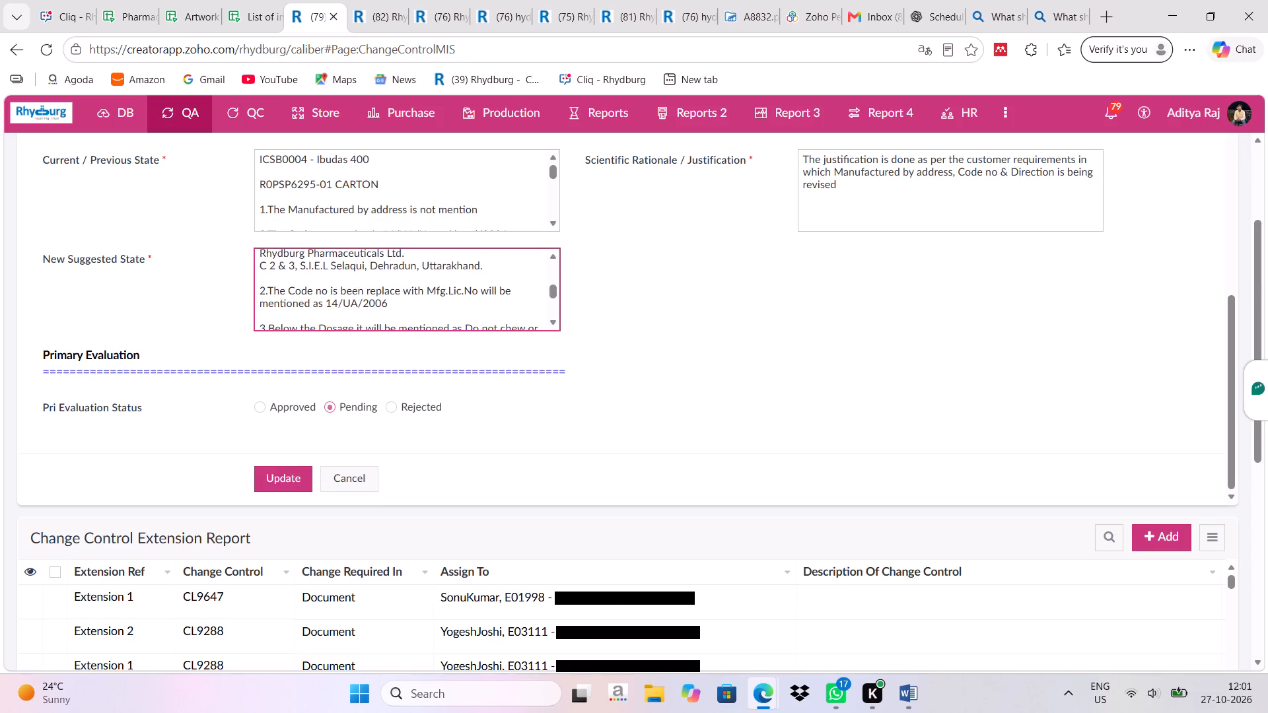
pyautogui.scroll(-1, 383, 296)
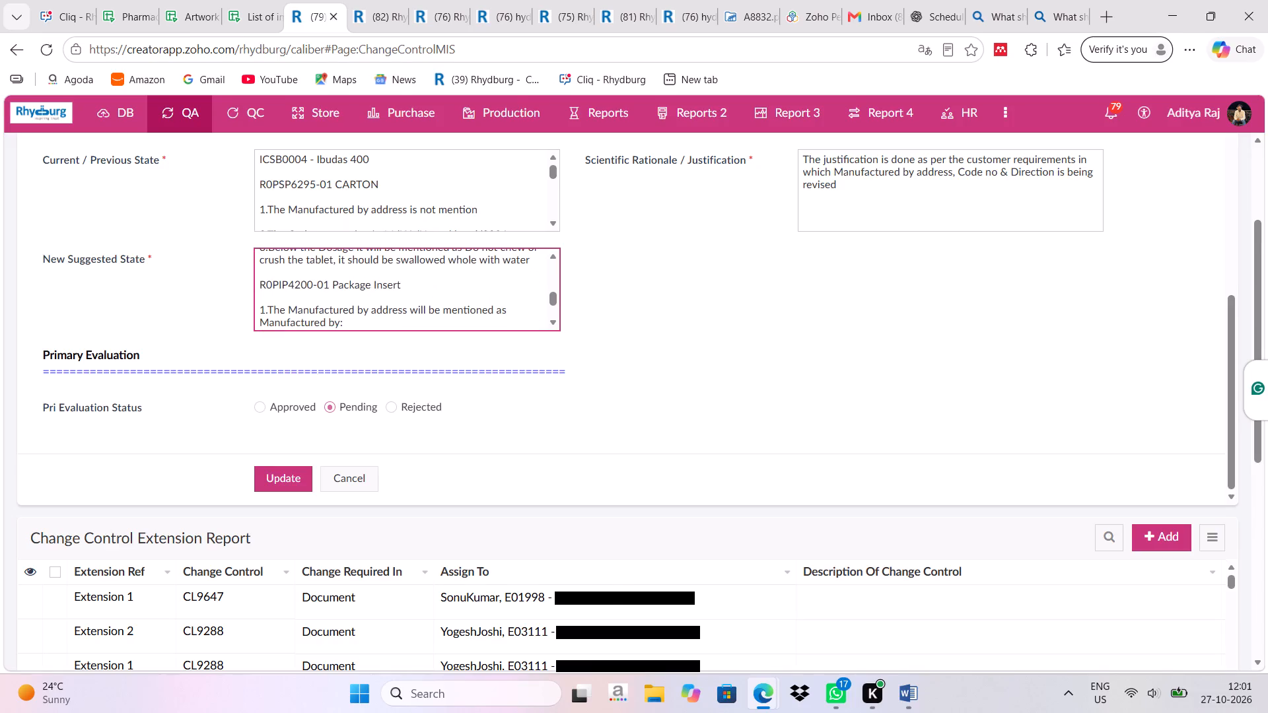
pyautogui.click(446, 262)
pyautogui.press('BackSpace')
pyautogui.press('BackSpace')
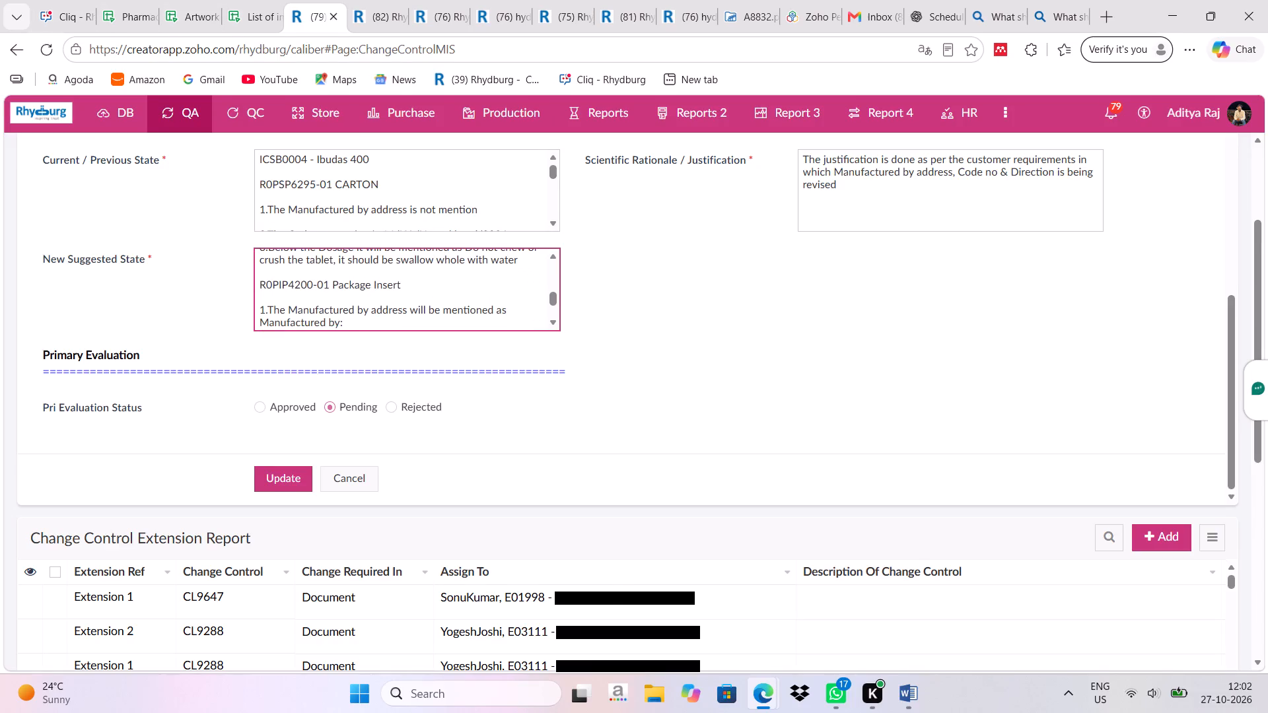
# Examine the carton and ALBL foil pages of the old Ibudas 400 artwork in Cliq.
pyautogui.click(60, 15)
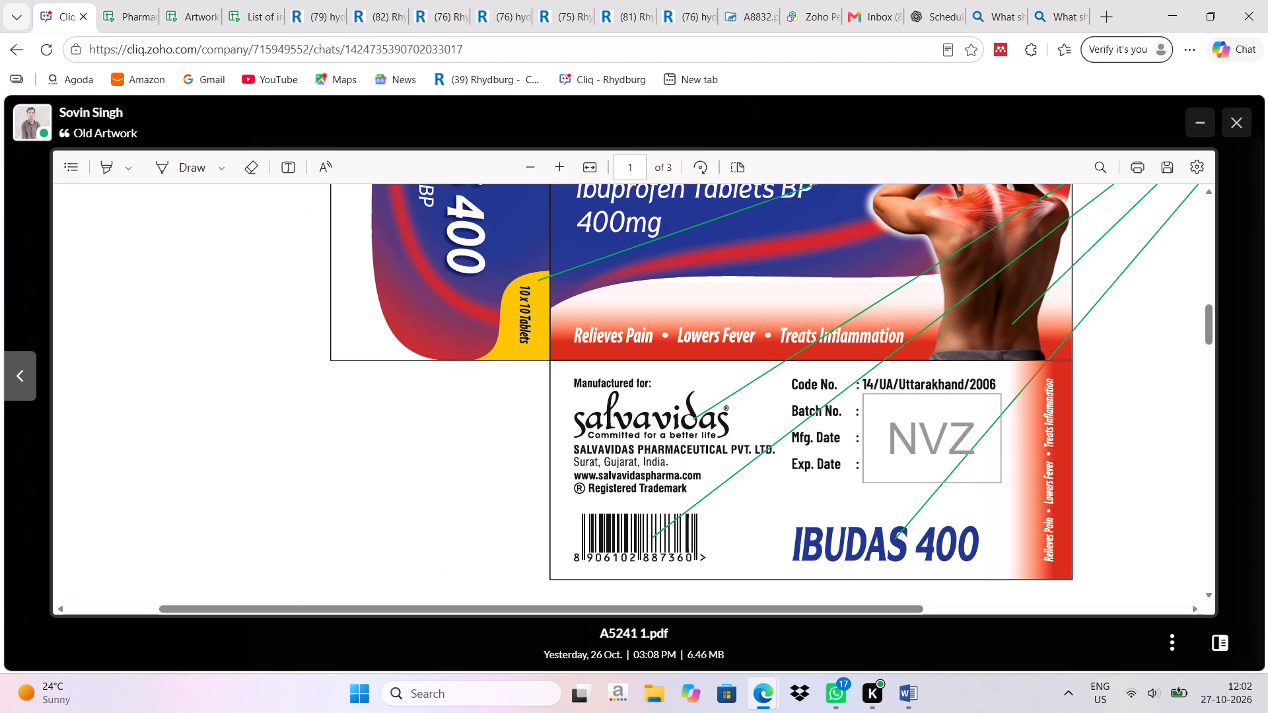
pyautogui.scroll(-6, 949, 471)
pyautogui.scroll(6, 935, 458)
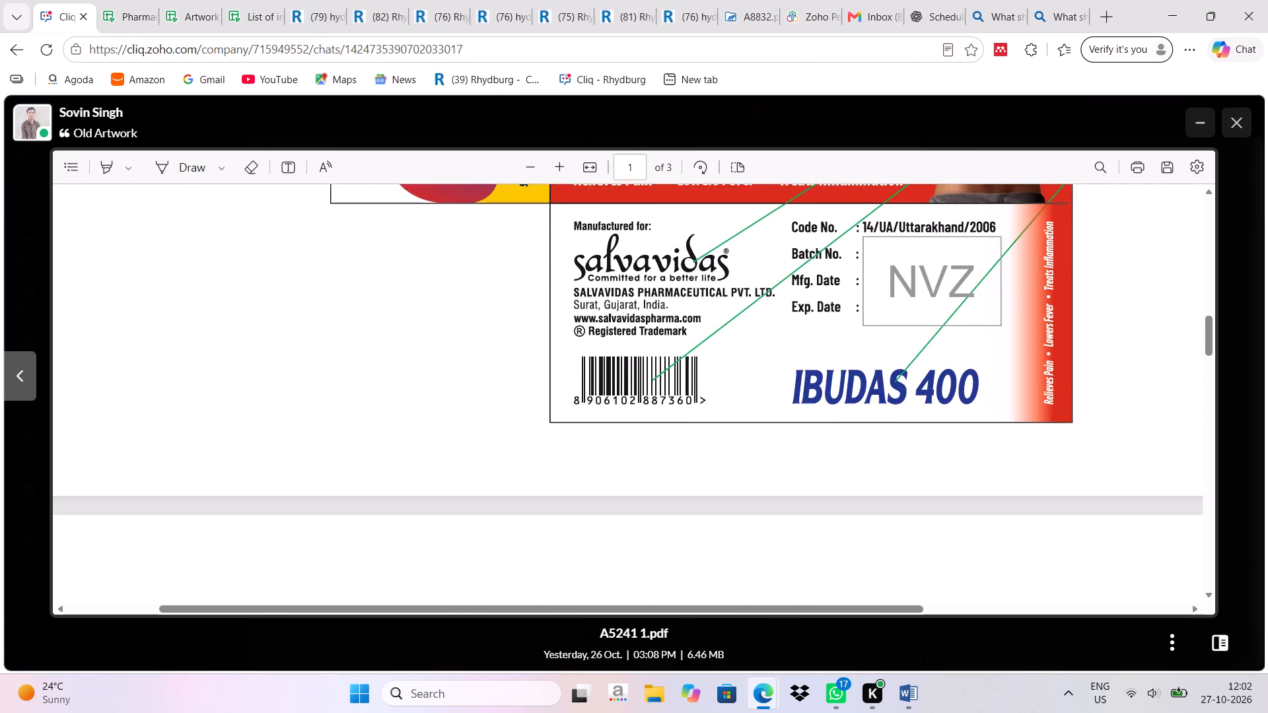
pyautogui.scroll(-6, 927, 454)
pyautogui.scroll(2, 926, 452)
pyautogui.scroll(-4, 926, 452)
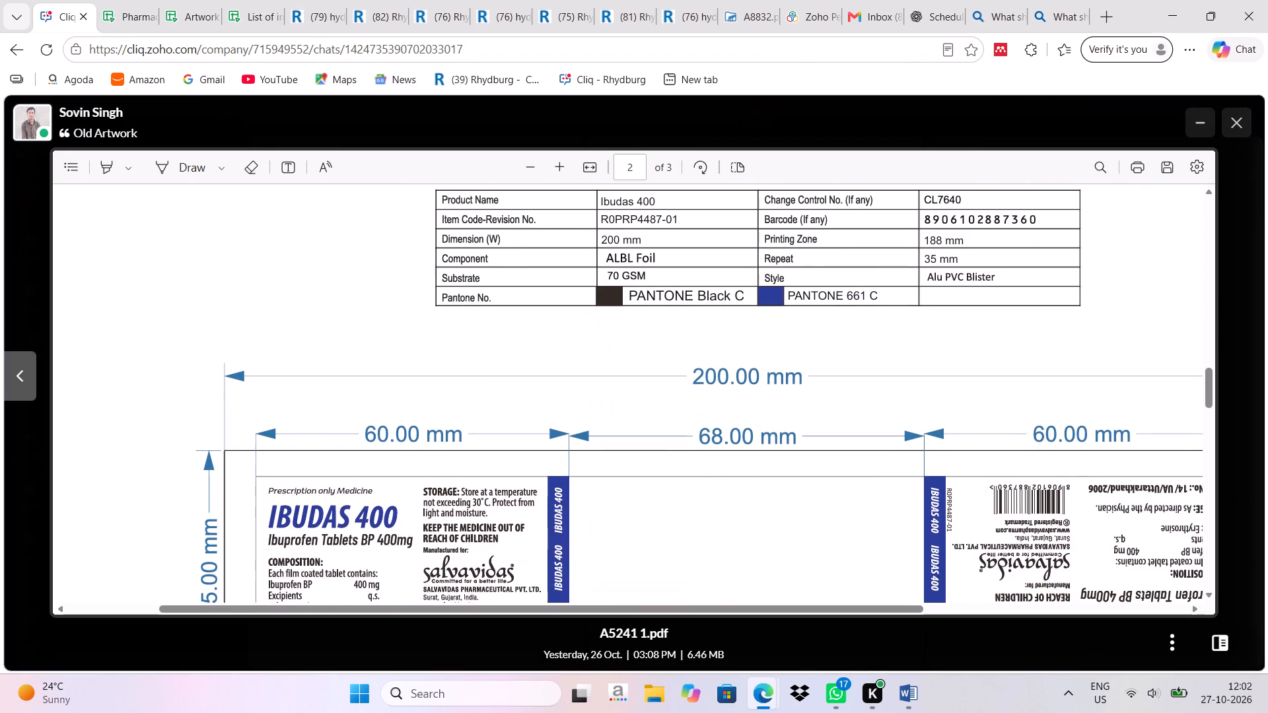
pyautogui.scroll(-2, 919, 448)
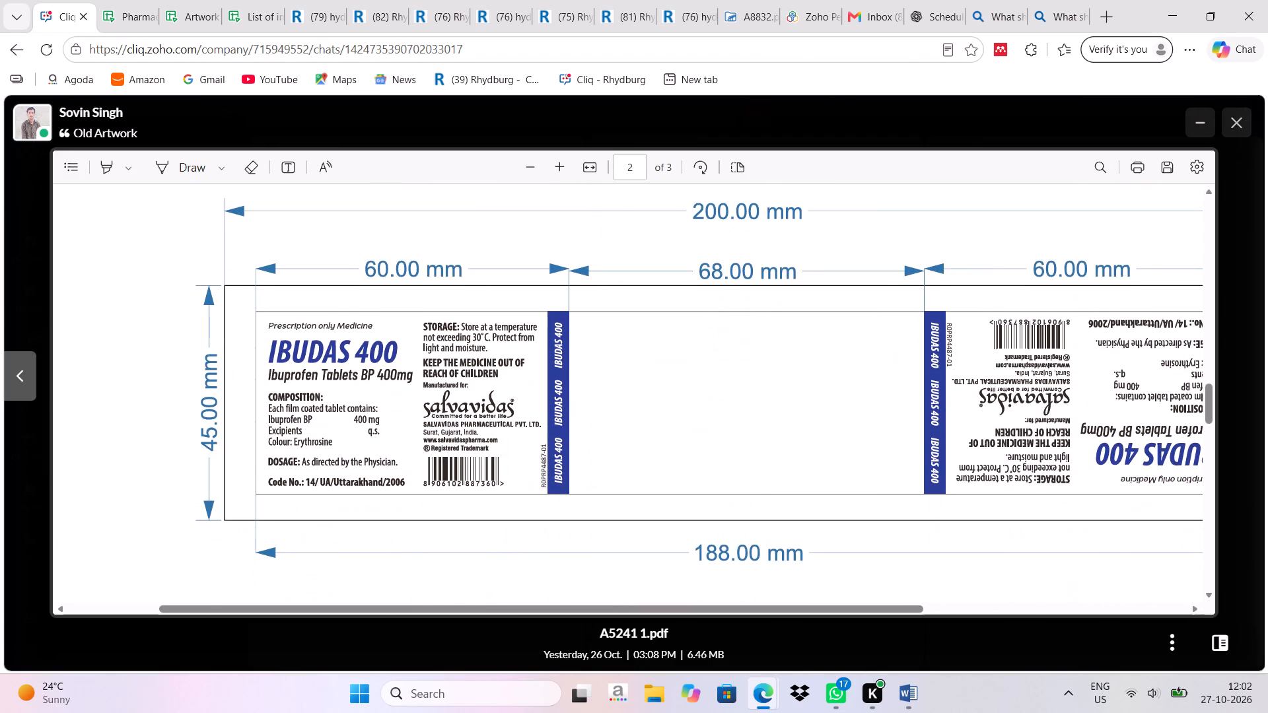
pyautogui.scroll(19, 779, 378)
pyautogui.scroll(-2, 779, 378)
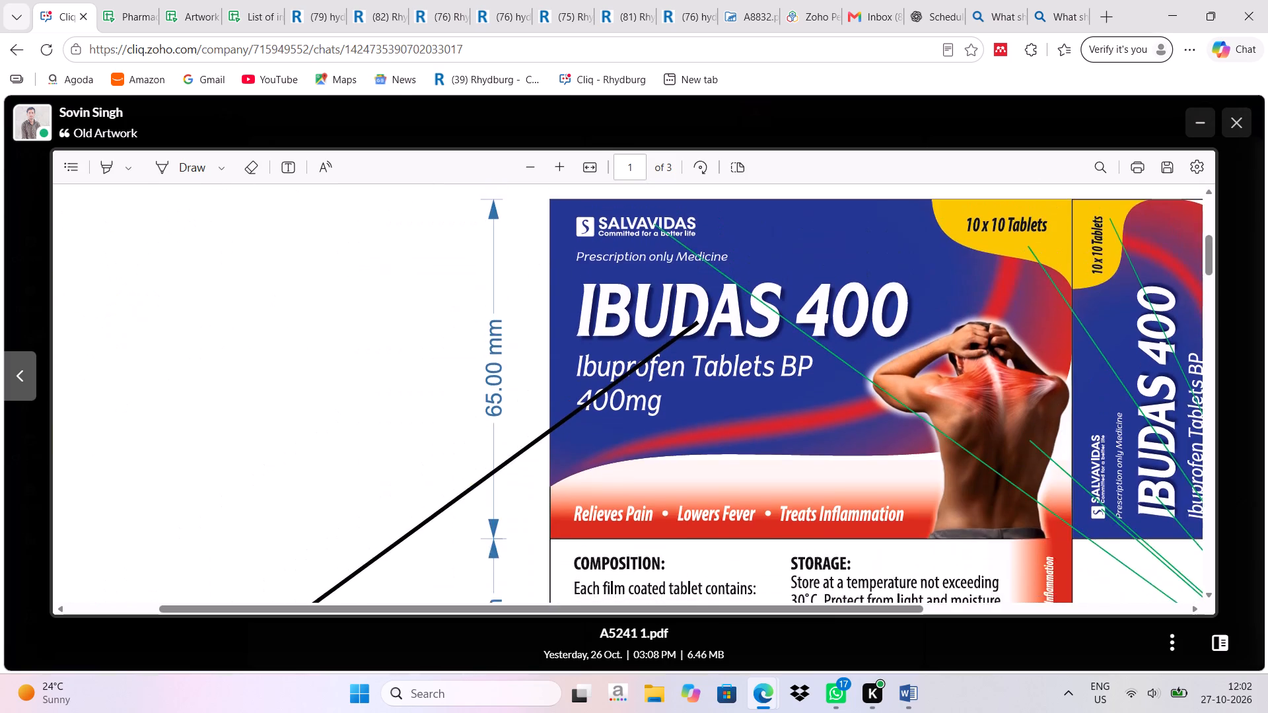
# Extract the text "KEEP THE MEDICINE OUT OF REACH OF CHILDREN" from the old carton artwork with the screen text extractor.
pyautogui.moveTo(790, 484); pyautogui.dragTo(858, 484)
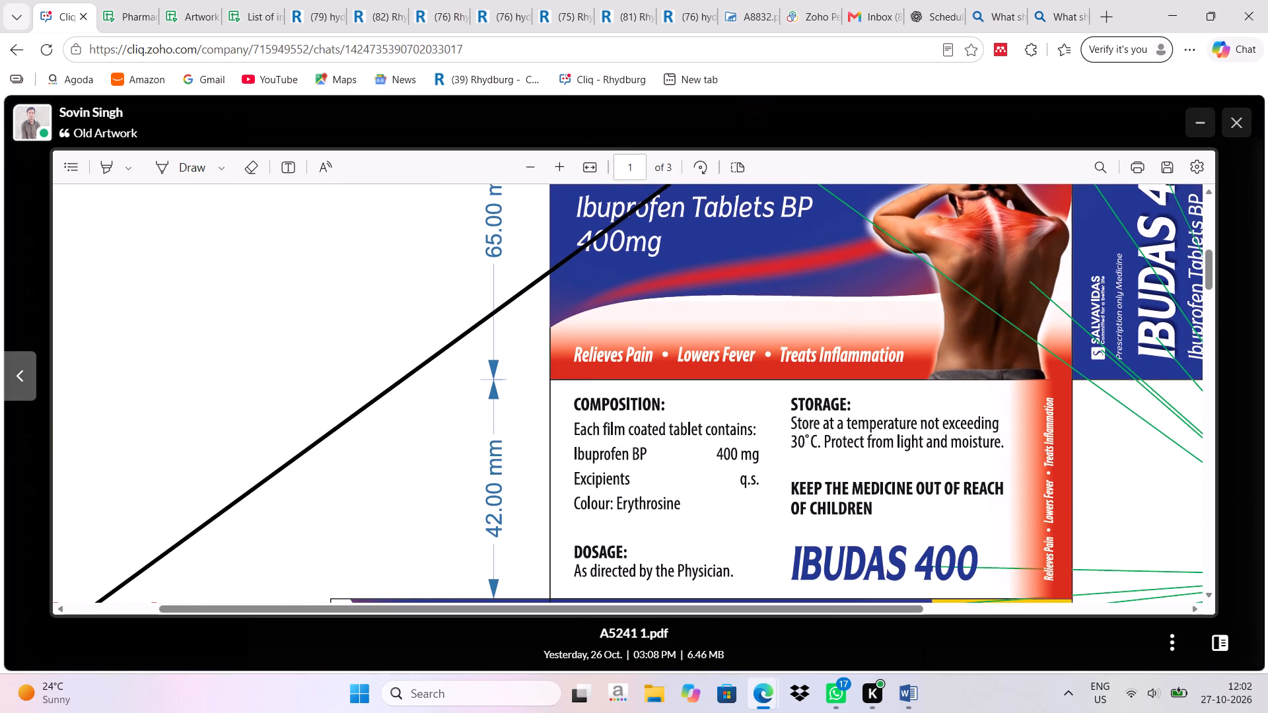
pyautogui.press('Print')
pyautogui.click(702, 30)
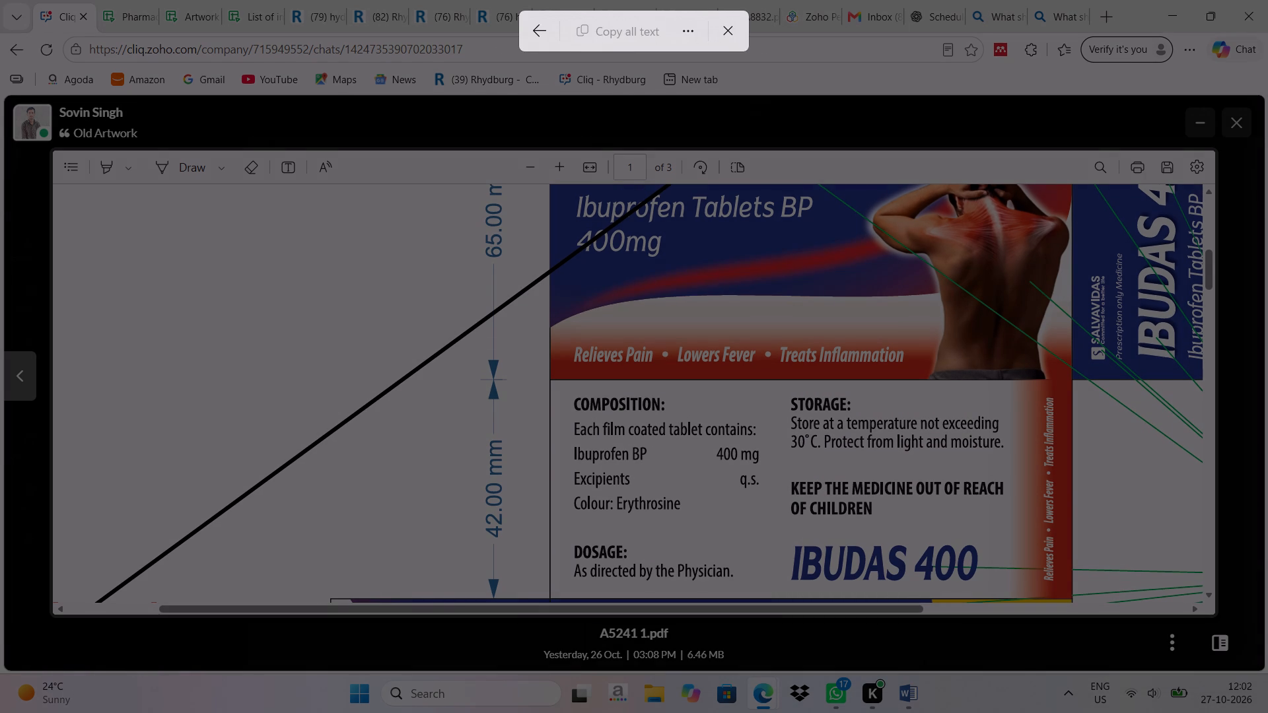
pyautogui.moveTo(789, 477); pyautogui.dragTo(1003, 518)
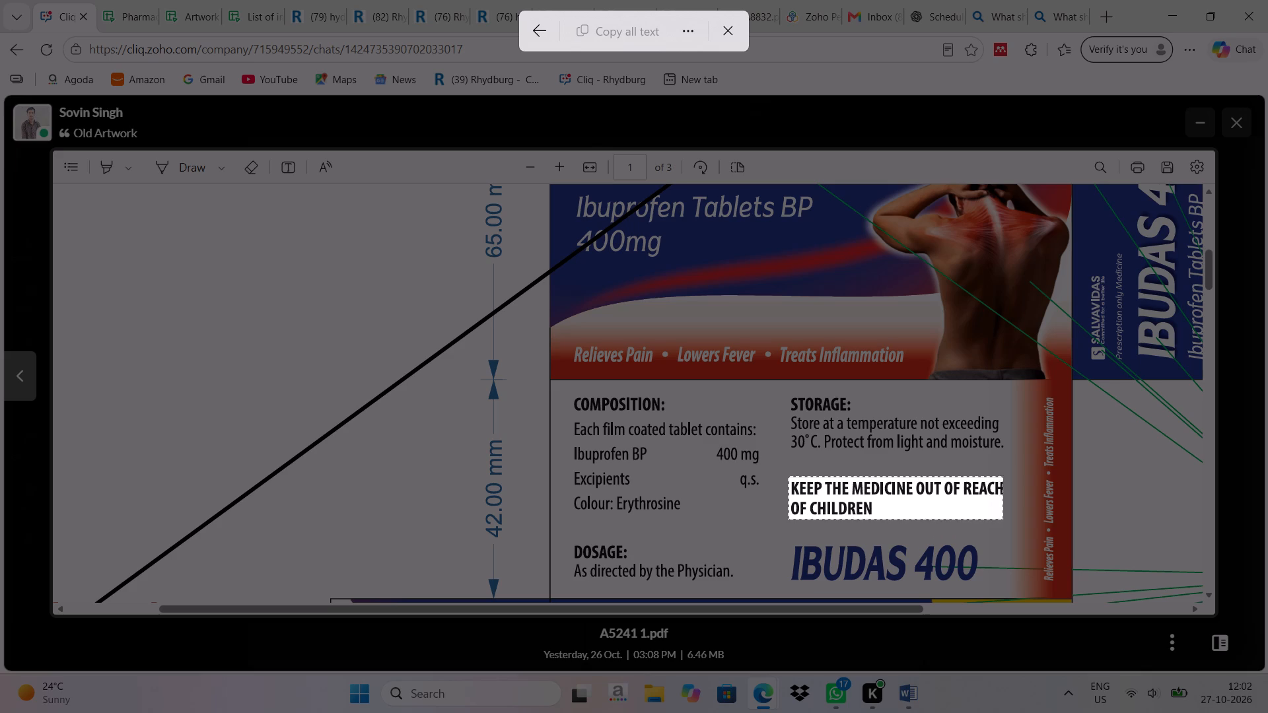
pyautogui.moveTo(1003, 518); pyautogui.dragTo(1008, 518)
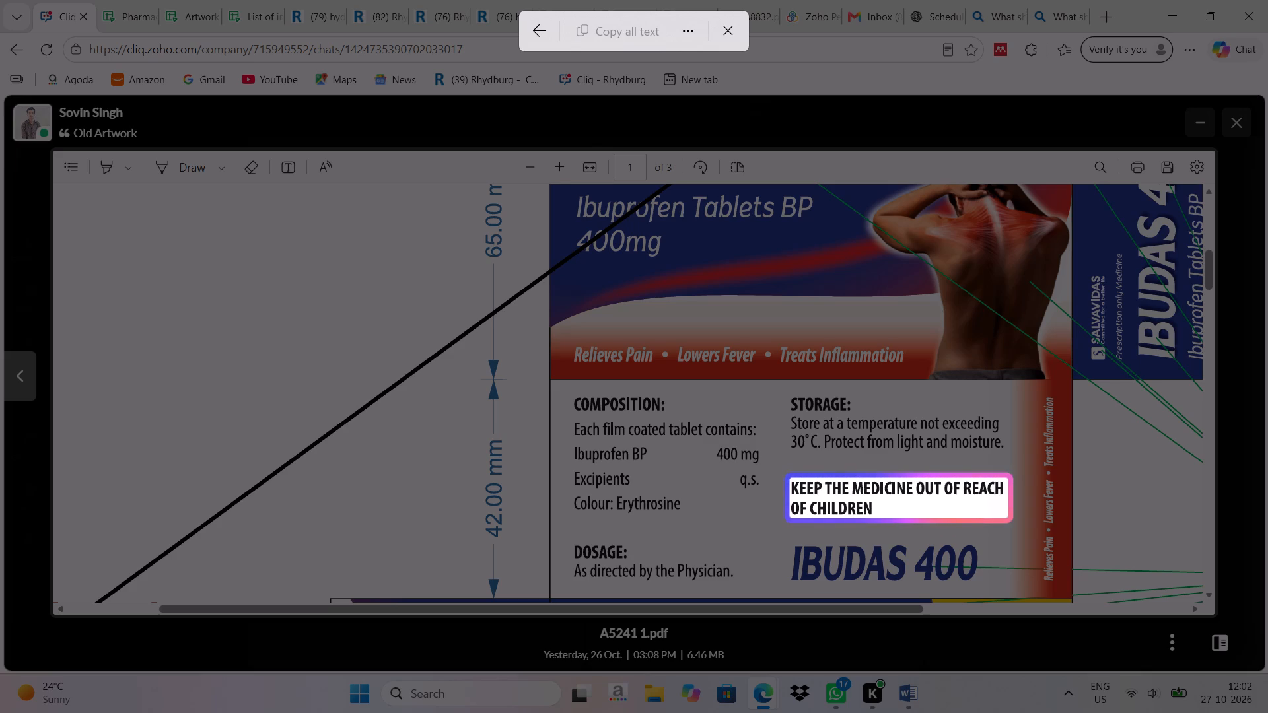
# Back in CL10230, add carton point "4.It is mention KEEP THE MEDICINE OUT OF REACH OF CHILDREN" to Current / Previous State.
pyautogui.click(315, 11)
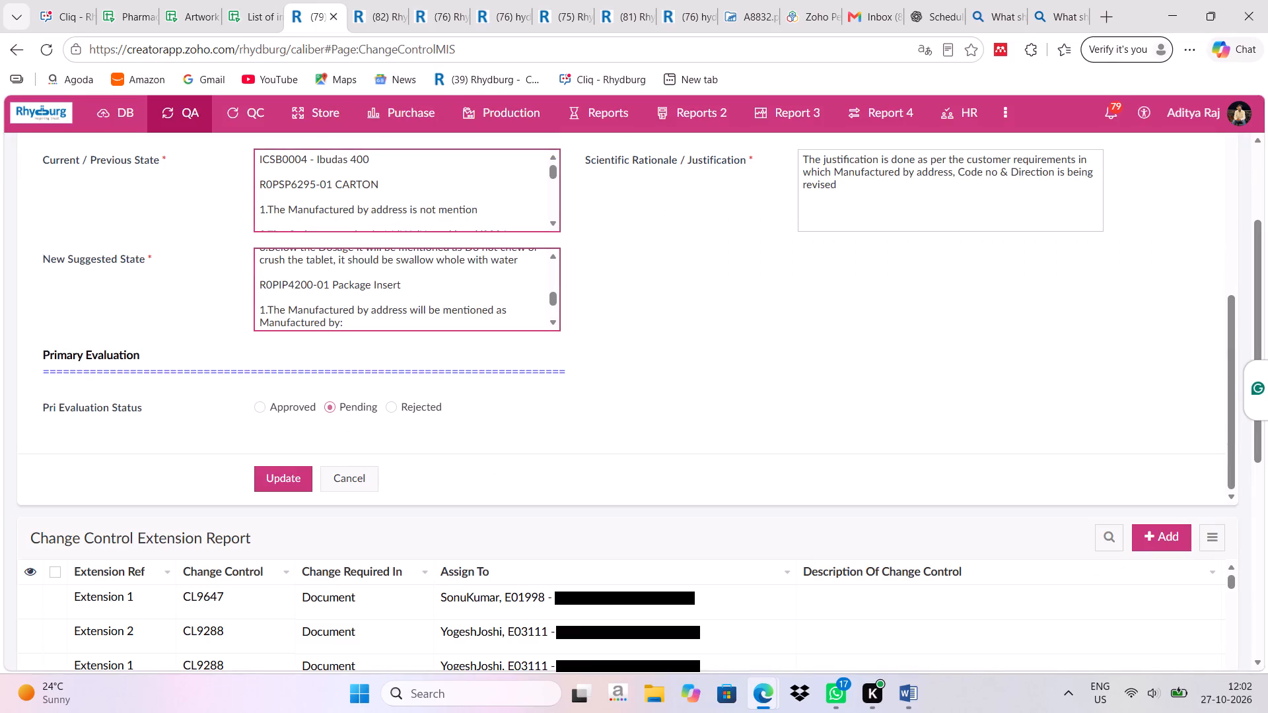
pyautogui.scroll(-1, 344, 184)
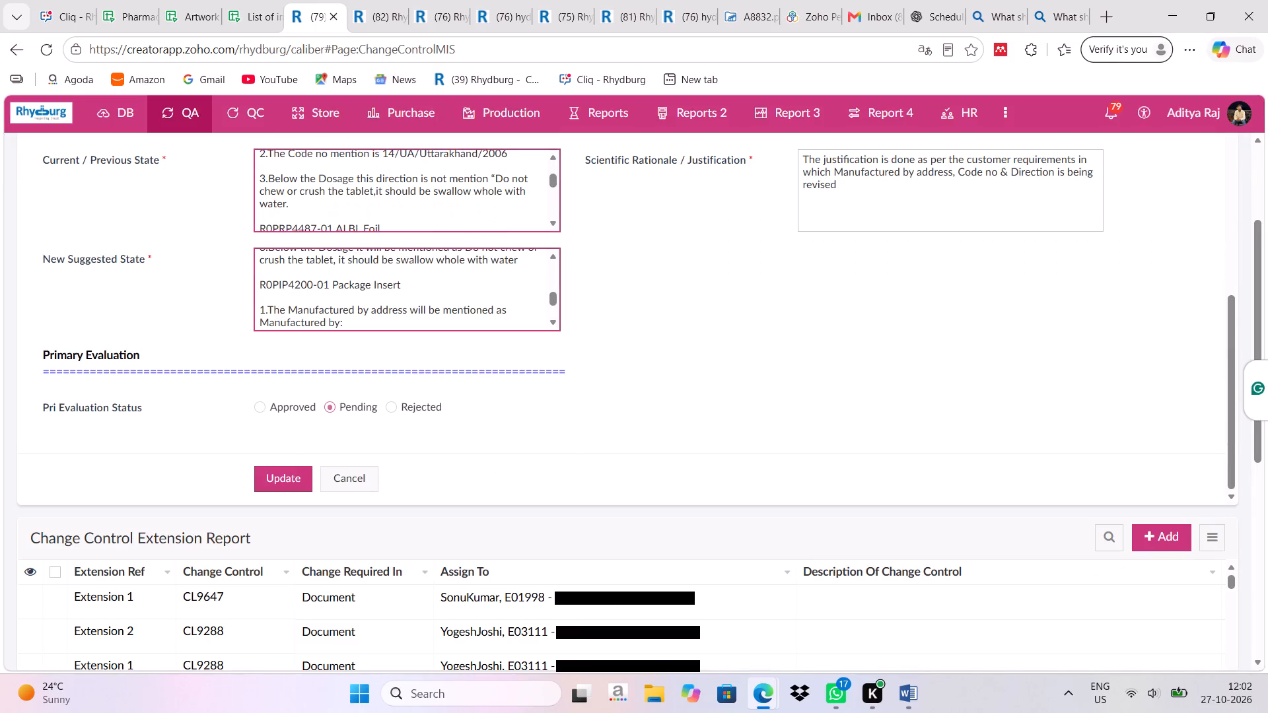
pyautogui.scroll(5, 339, 186)
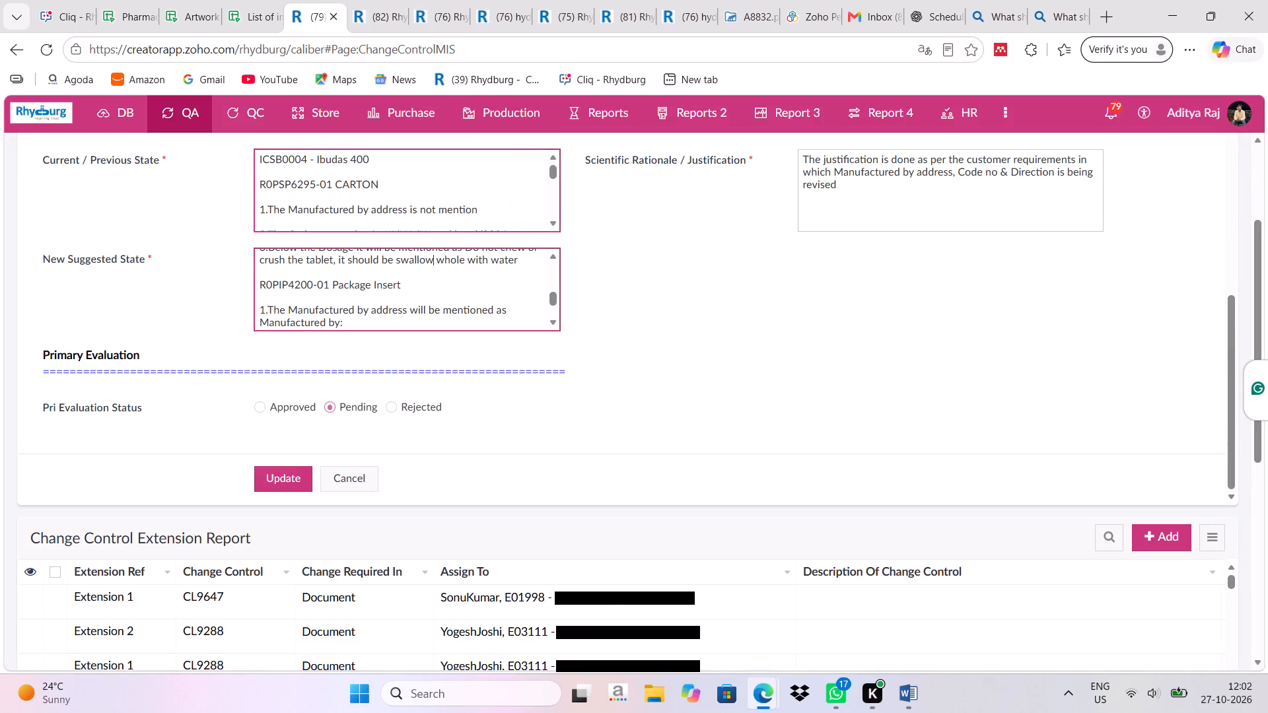
pyautogui.scroll(-2, 343, 191)
pyautogui.scroll(1, 343, 191)
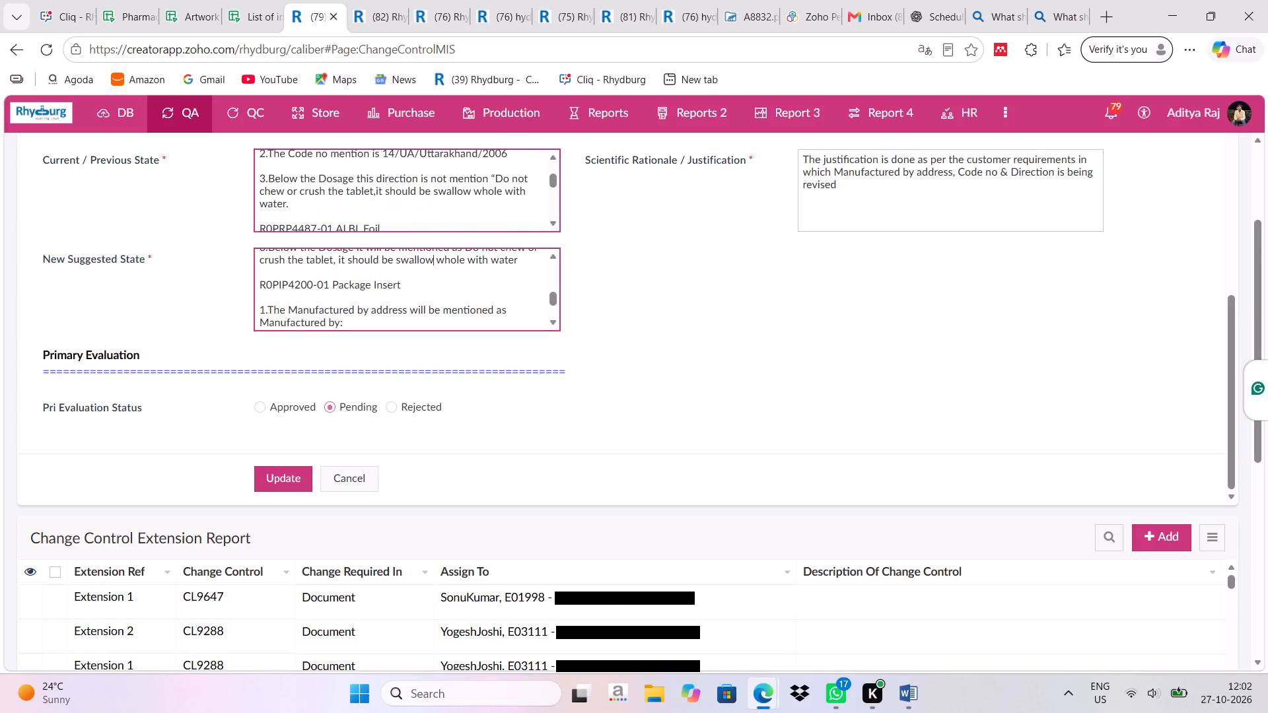
pyautogui.click(318, 210)
pyautogui.press('Return')
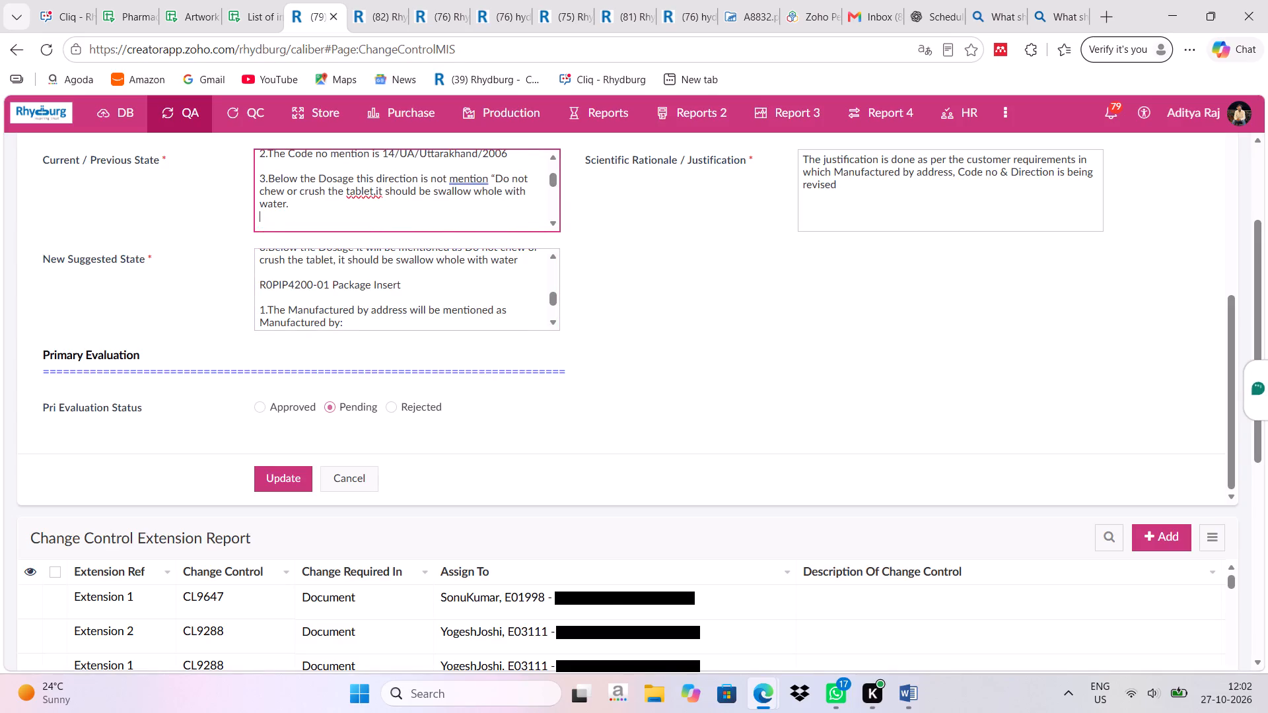
pyautogui.press('Return')
pyautogui.write('4.')
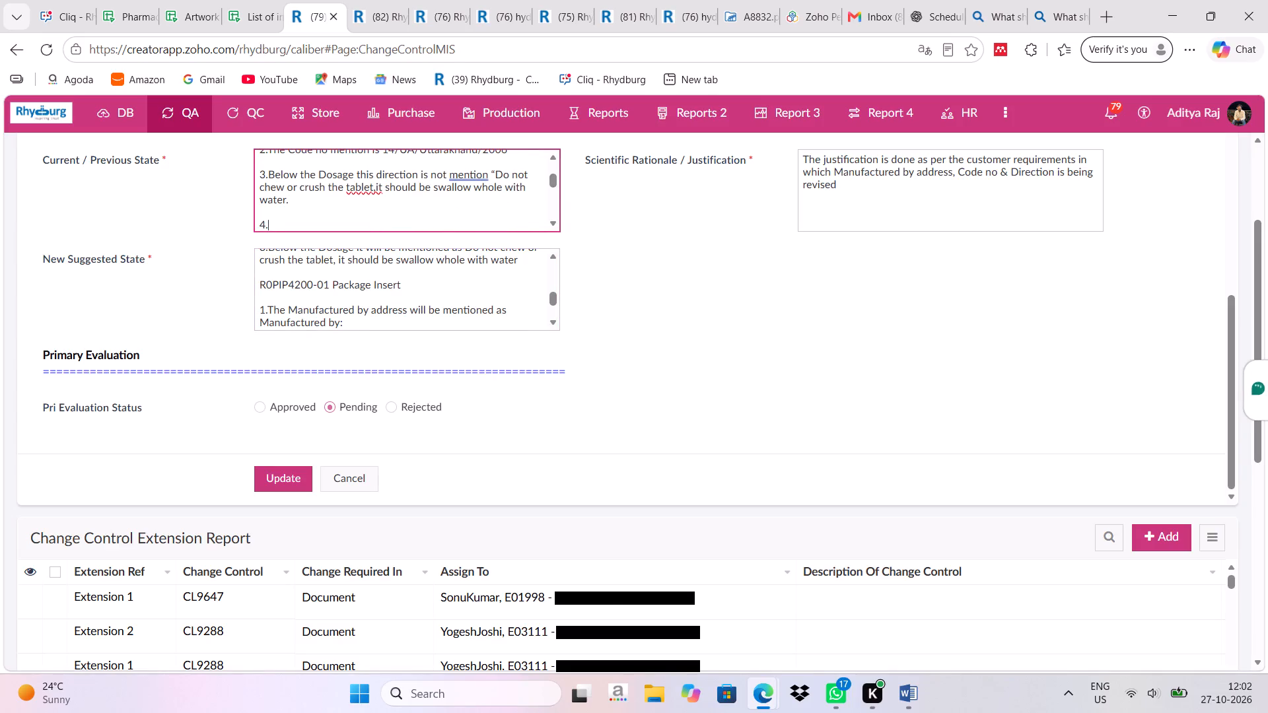
pyautogui.write('iT')
pyautogui.press('space')
pyautogui.press('BackSpace')
pyautogui.press('BackSpace')
pyautogui.press('BackSpace')
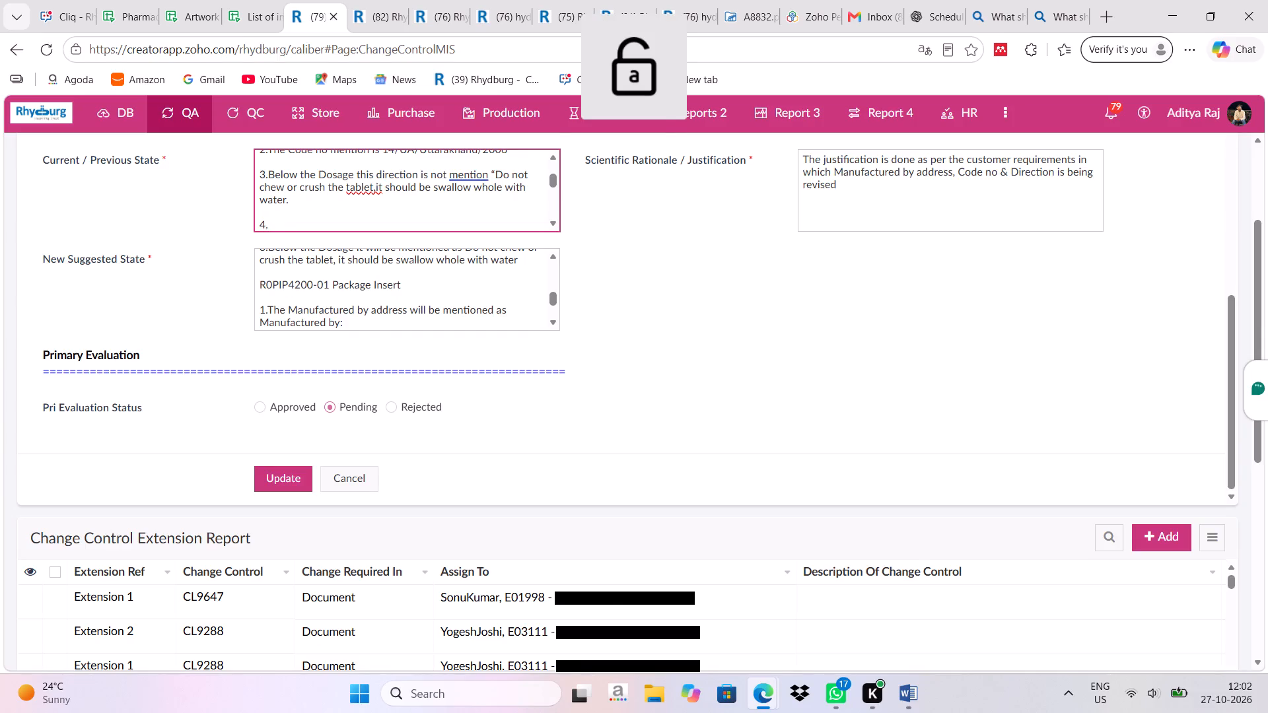
pyautogui.write('It is mention')
pyautogui.press('space')
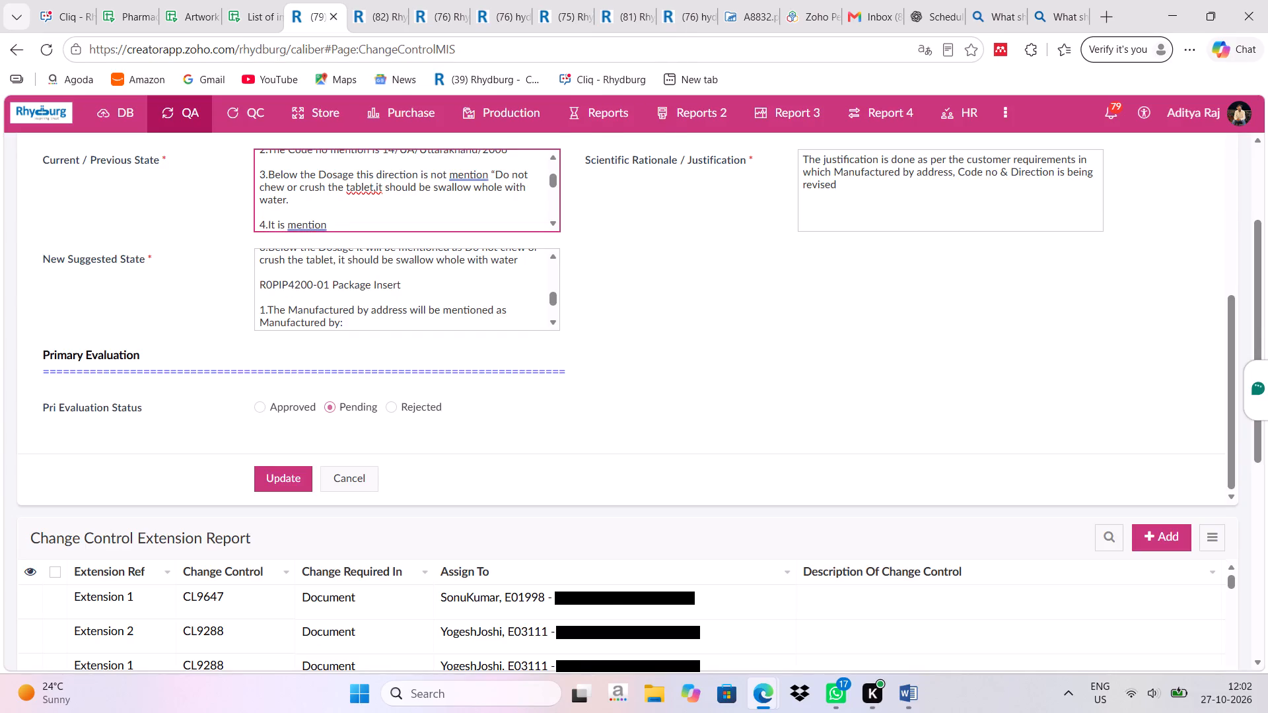
pyautogui.hotkey('ctrl', 'v')
# Add point "4.It is mention KEEP THE MEDICINE OUT OF REACH OF CHILDREN" to the ALBL Foil section of Current / Previous State.
pyautogui.scroll(-1, 332, 201)
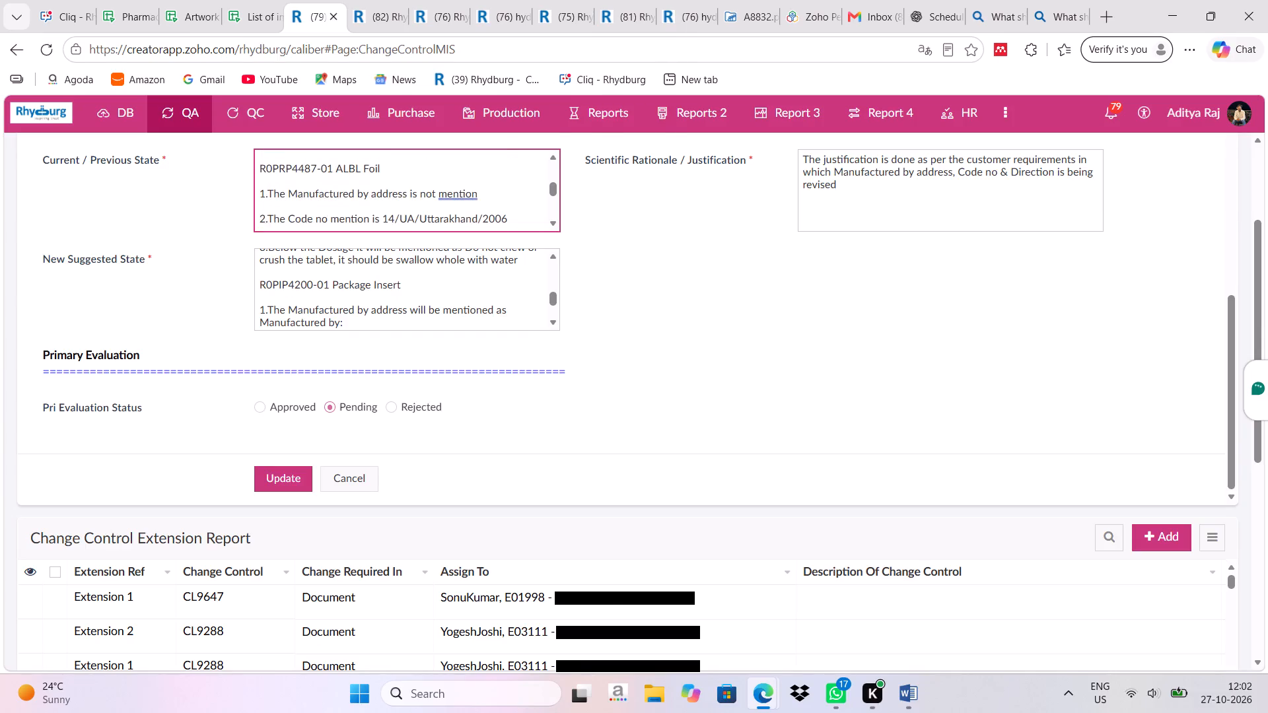
pyautogui.scroll(-1, 332, 201)
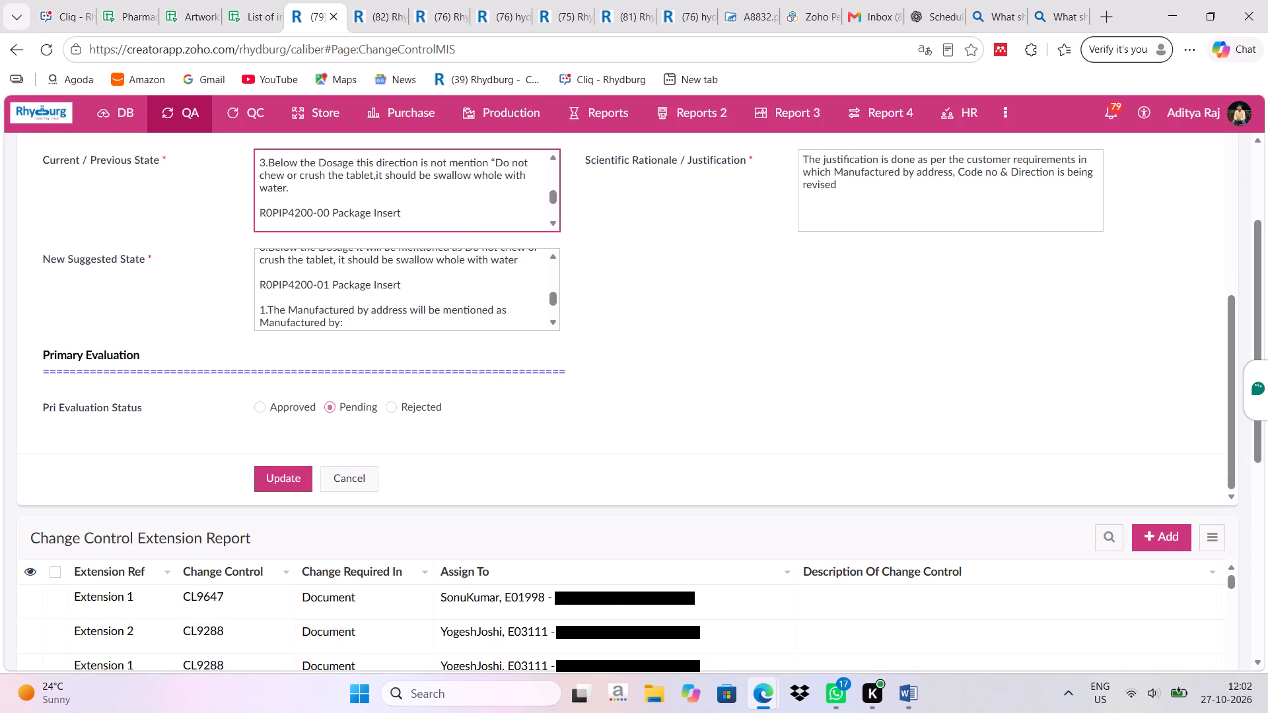
pyautogui.click(291, 186)
pyautogui.press('Return')
pyautogui.press('Return')
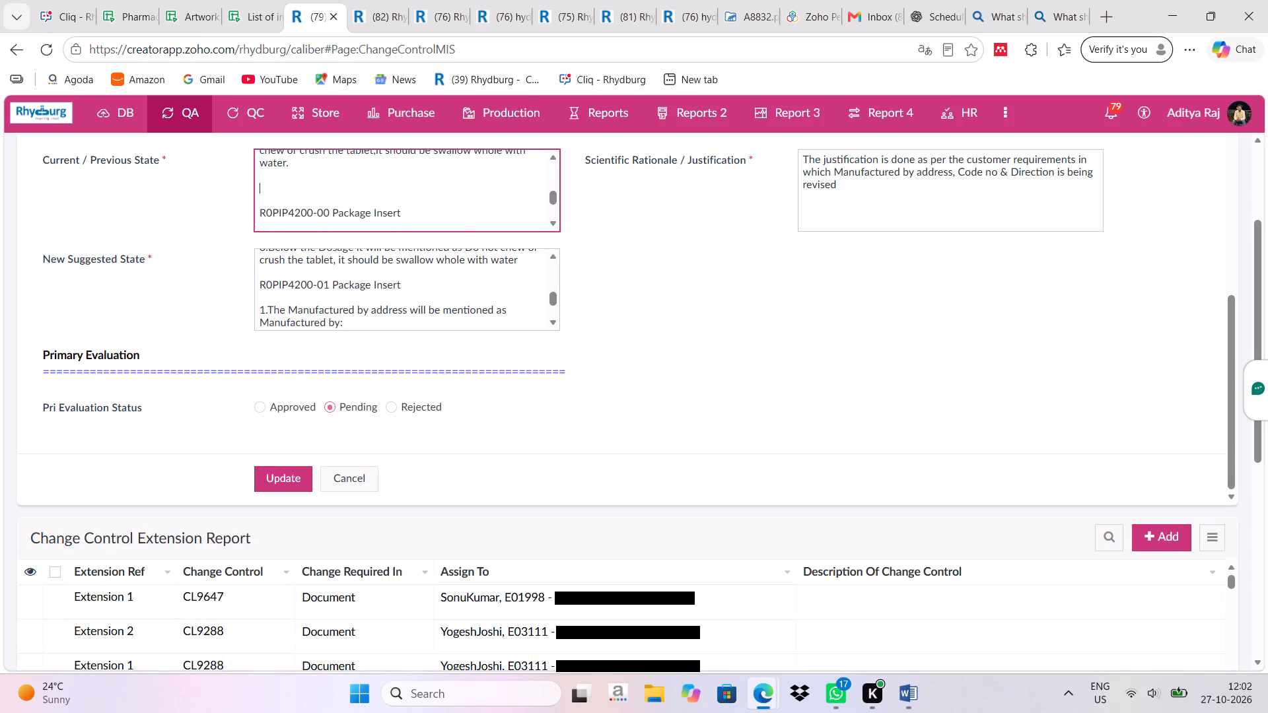
pyautogui.press('BackSpace')
pyautogui.press('Return')
pyautogui.write('4.It is mention')
pyautogui.press('space')
pyautogui.hotkey('ctrl', 'v')
# Switch to Cliq, examine the ALBL foil and package insert pages of the old artwork A5241 1.pdf, and close it.
pyautogui.click(75, 18)
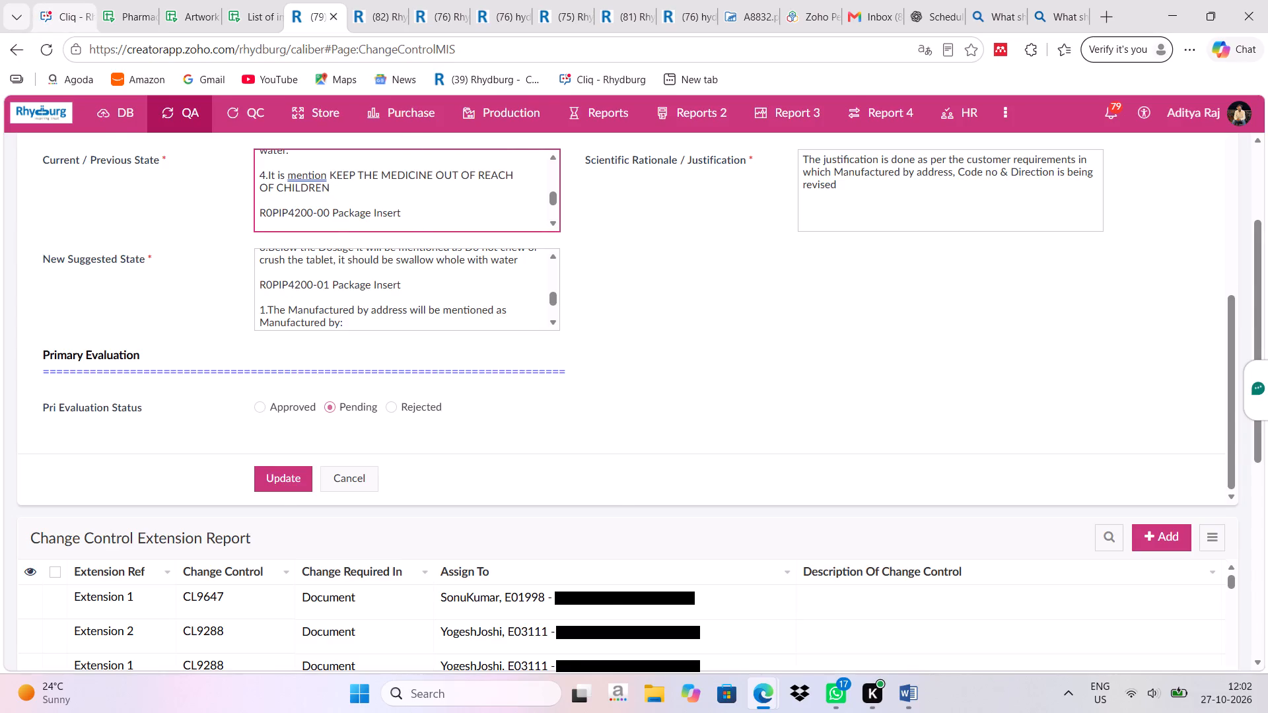
pyautogui.scroll(-14, 548, 393)
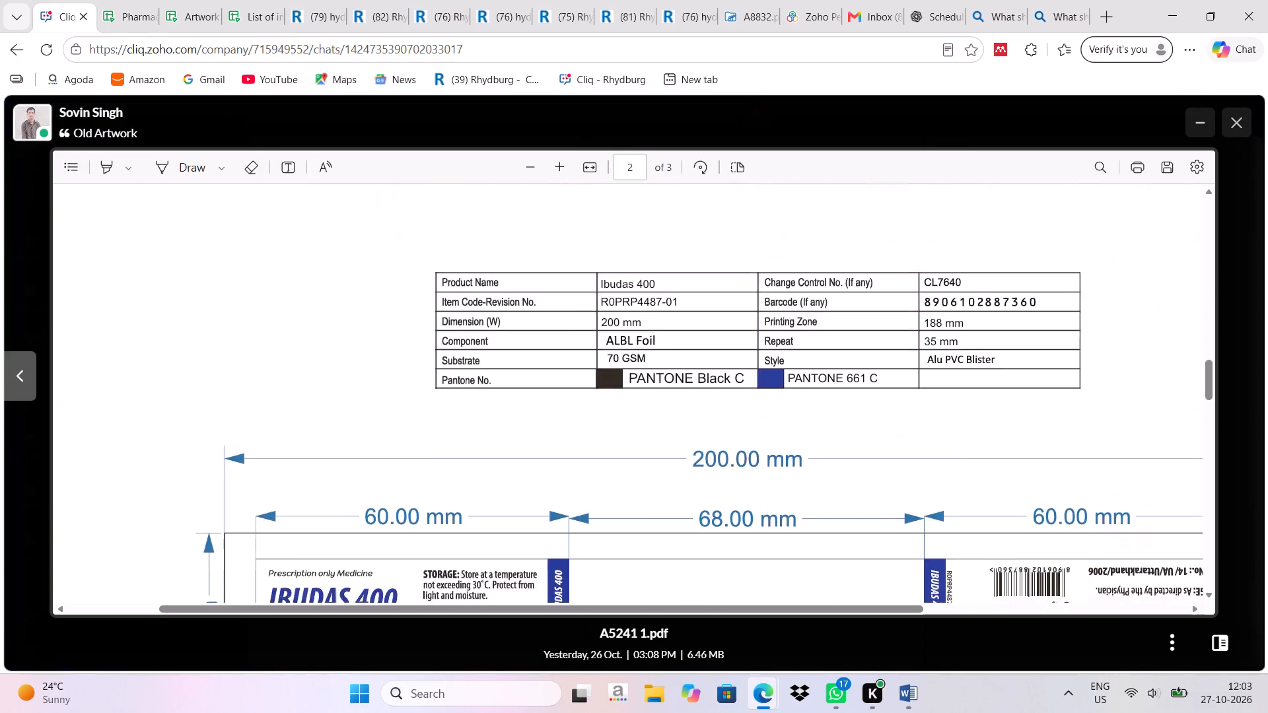
pyautogui.scroll(-19, 534, 369)
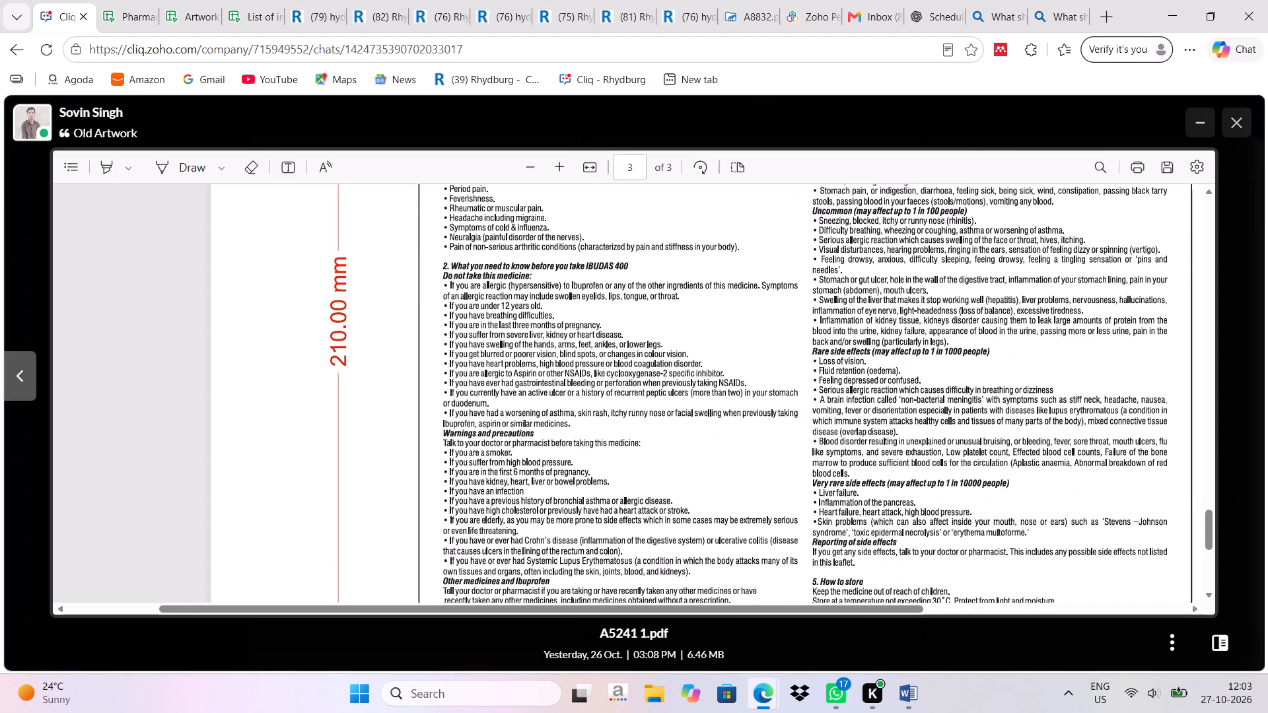
pyautogui.scroll(-4, 534, 368)
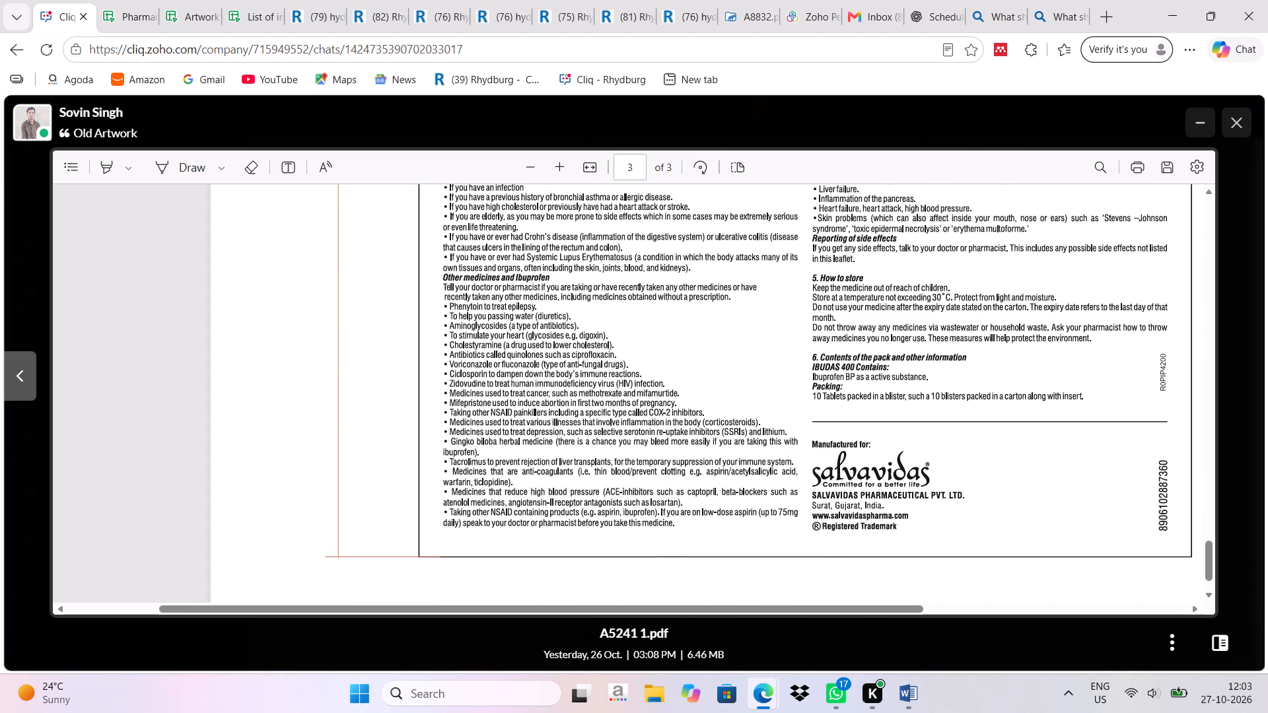
pyautogui.scroll(1, 851, 399)
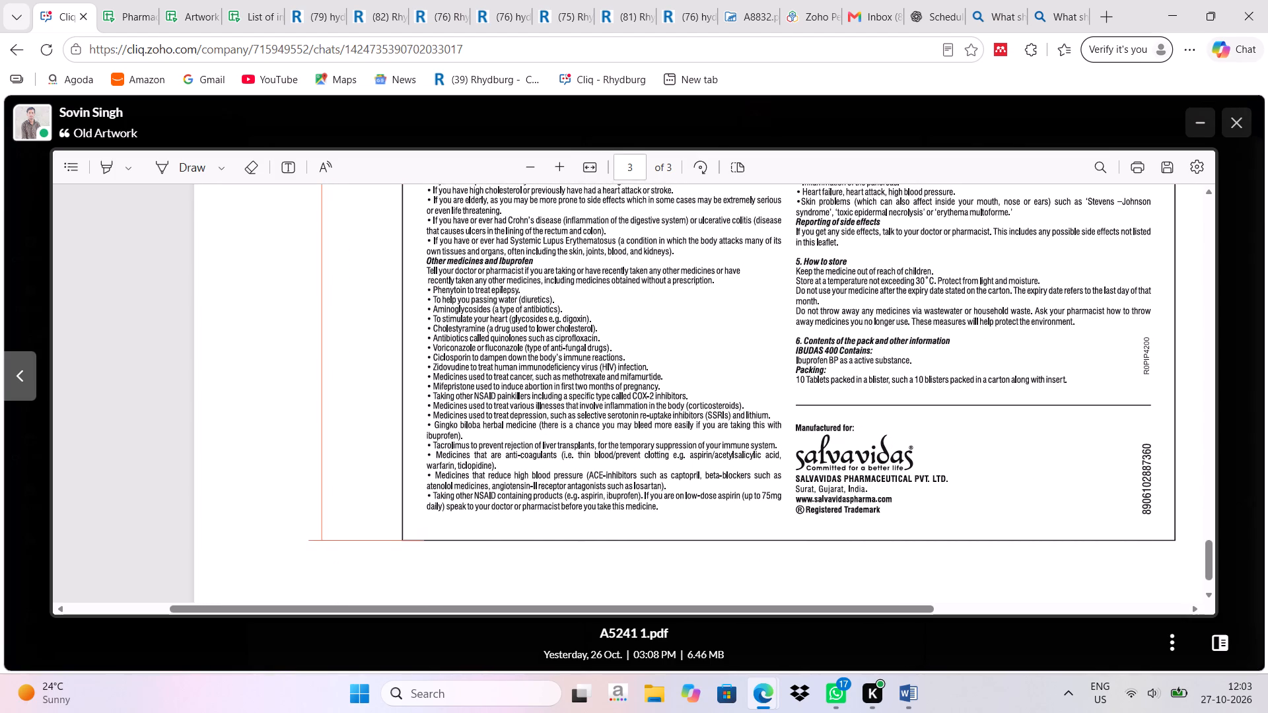
pyautogui.scroll(1, 853, 449)
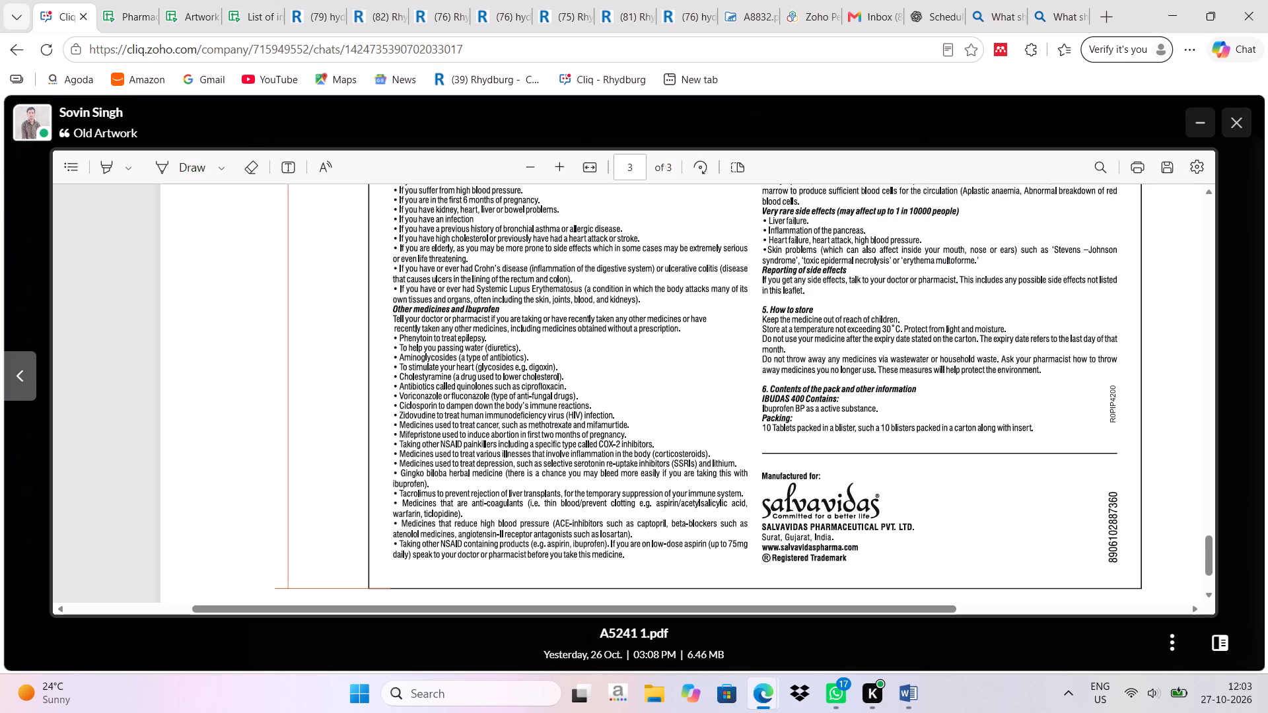
pyautogui.click(1227, 126)
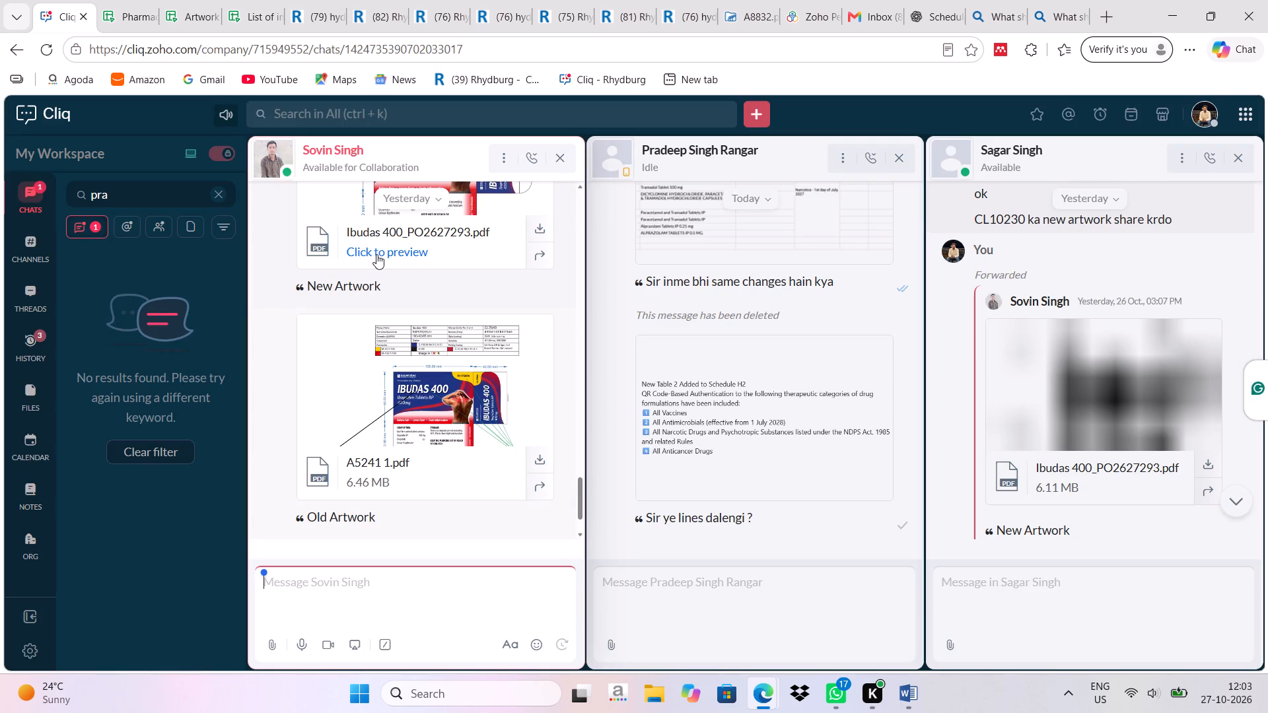
# Copy the text "KEEP OUT OF REACH OF CHILDREN." from the carton page of the new artwork Ibudas 400_PO2627293.pdf.
pyautogui.click(376, 254)
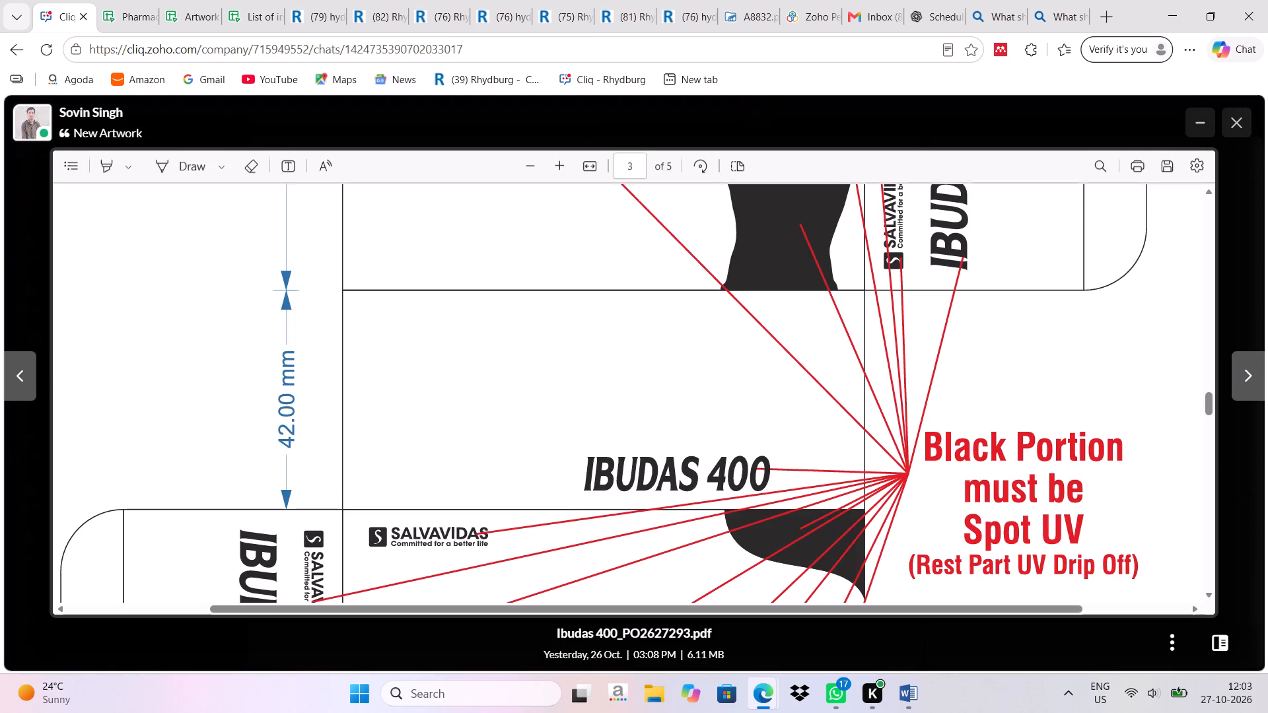
pyautogui.scroll(-6, 824, 406)
pyautogui.scroll(16, 828, 406)
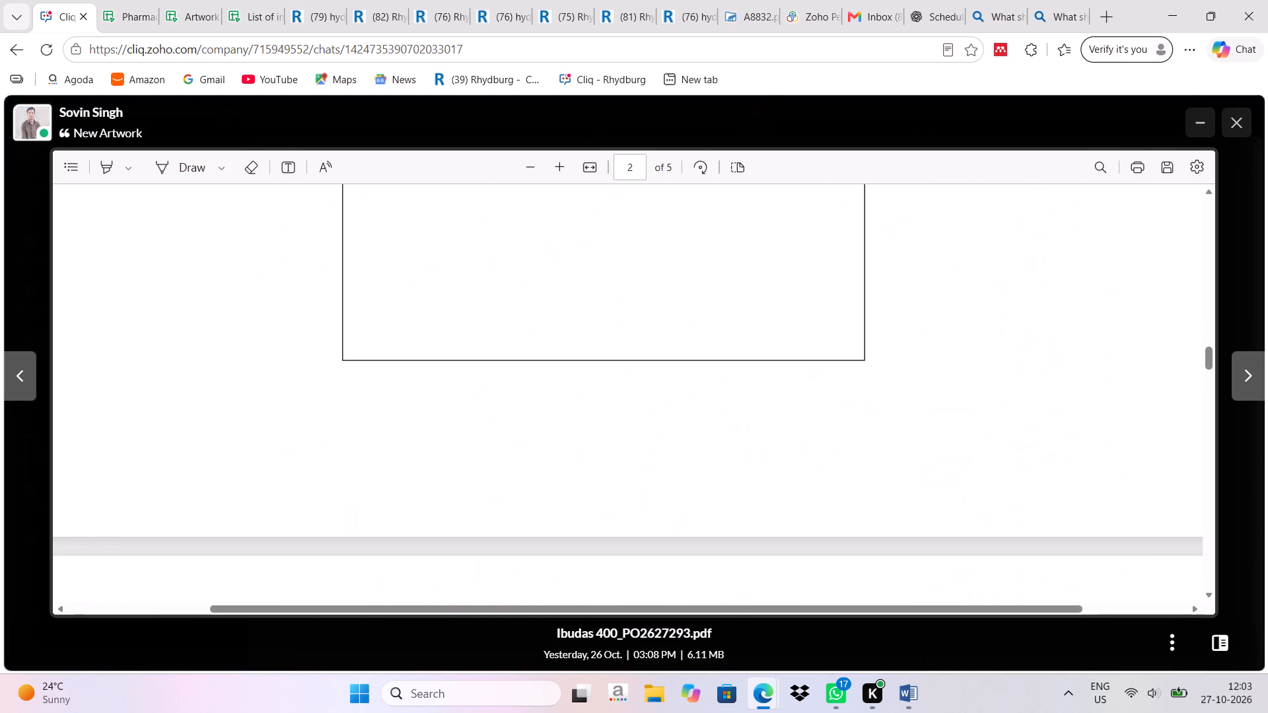
pyautogui.scroll(15, 828, 406)
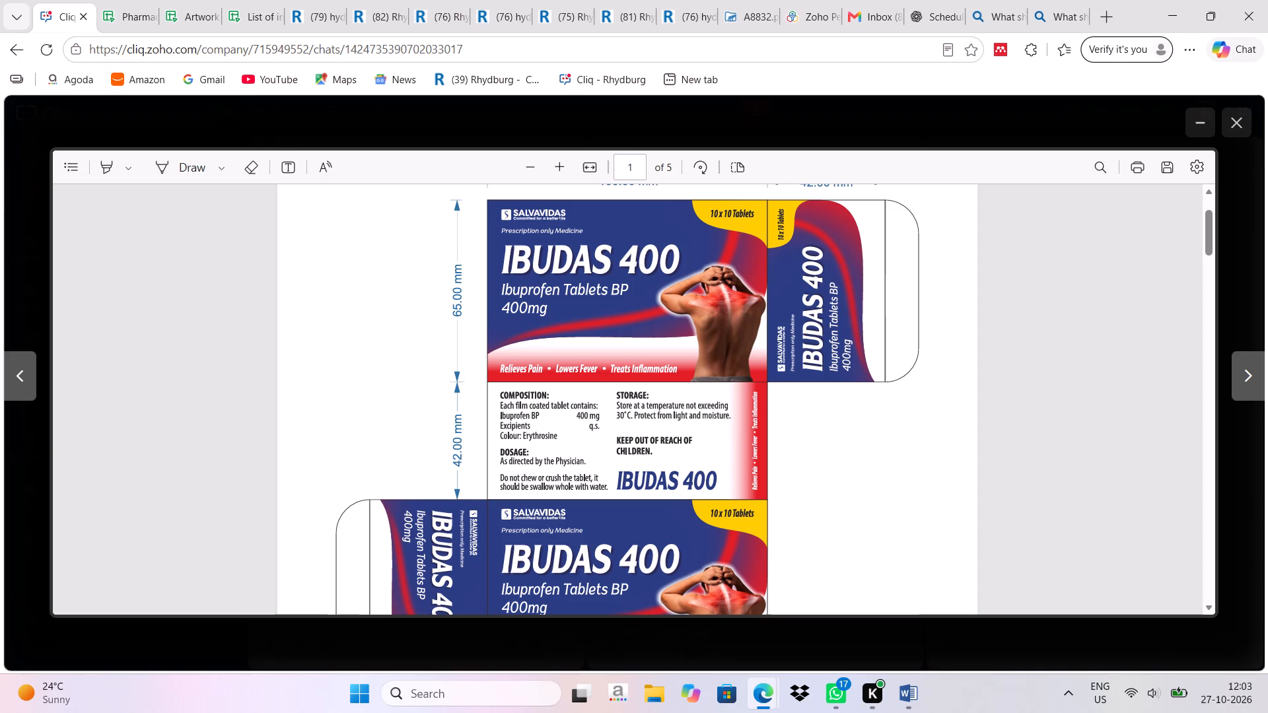
pyautogui.moveTo(612, 441); pyautogui.dragTo(649, 458)
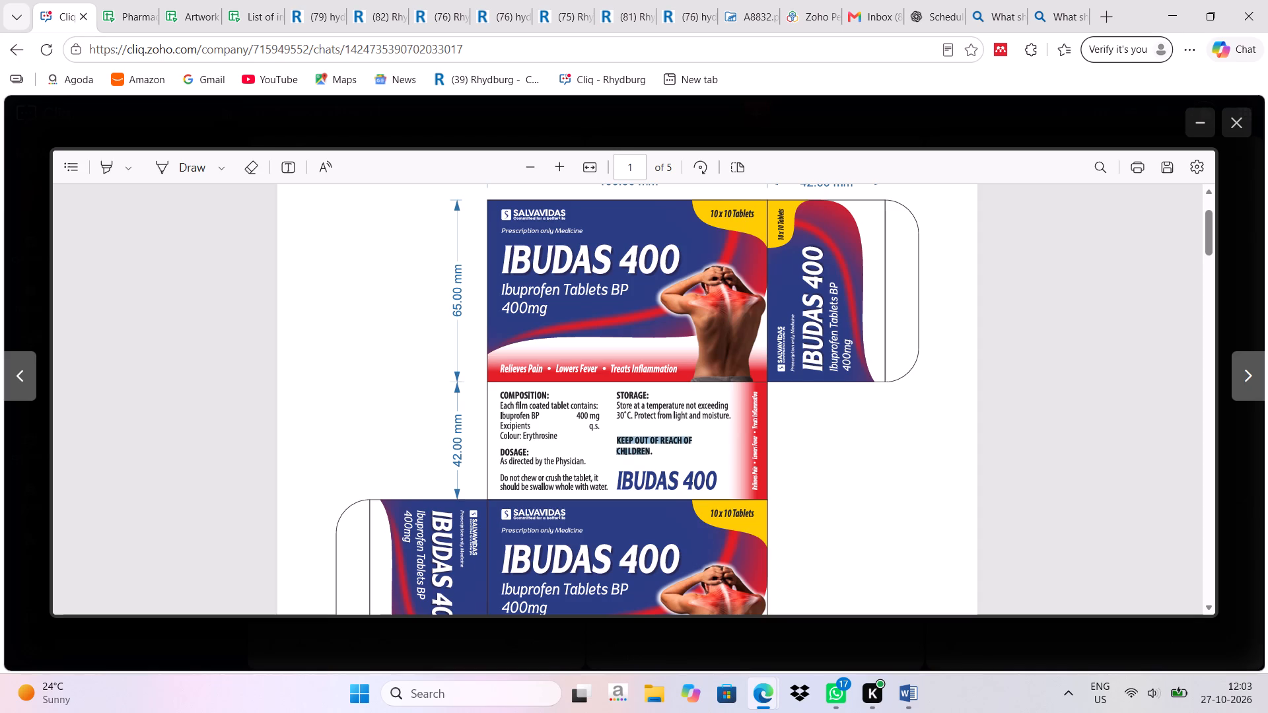
pyautogui.moveTo(649, 458); pyautogui.dragTo(650, 458)
pyautogui.click(731, 375)
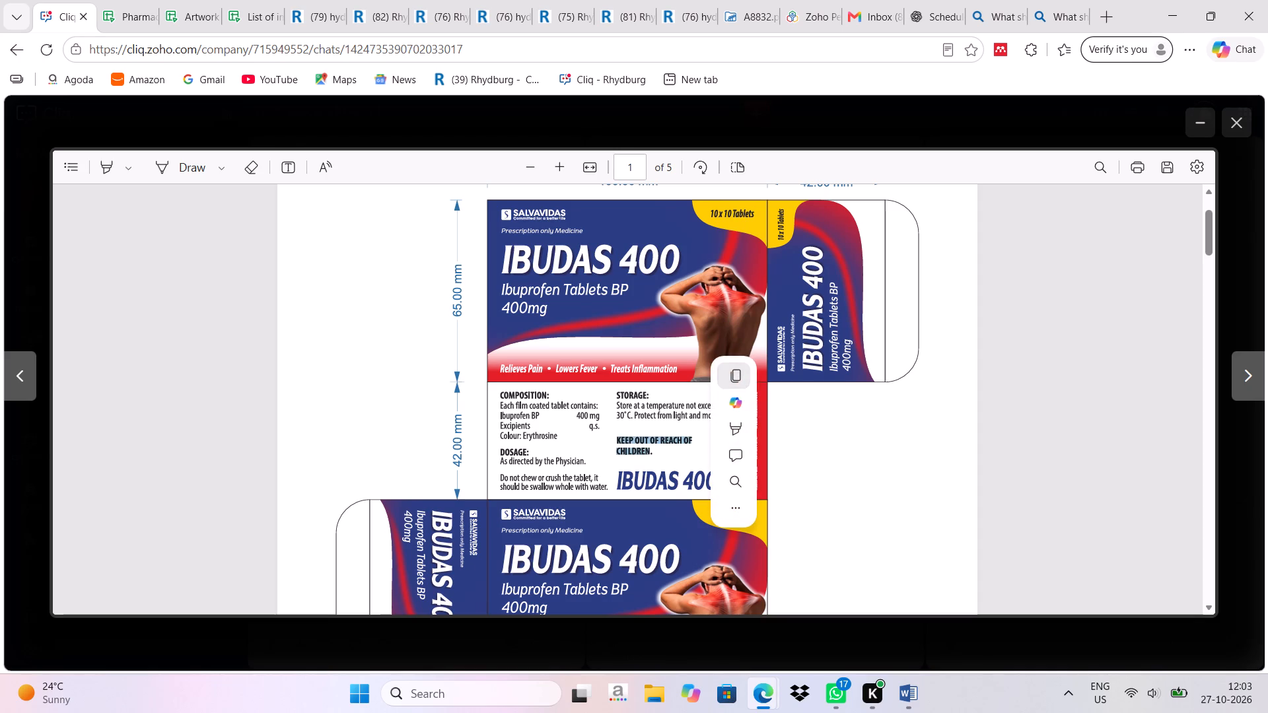
# Back in CL10230, add ALBL Foil point "4.It will be mentioned as" plus the copied child warning to New Suggested State, before the Package Insert heading.
pyautogui.click(306, 15)
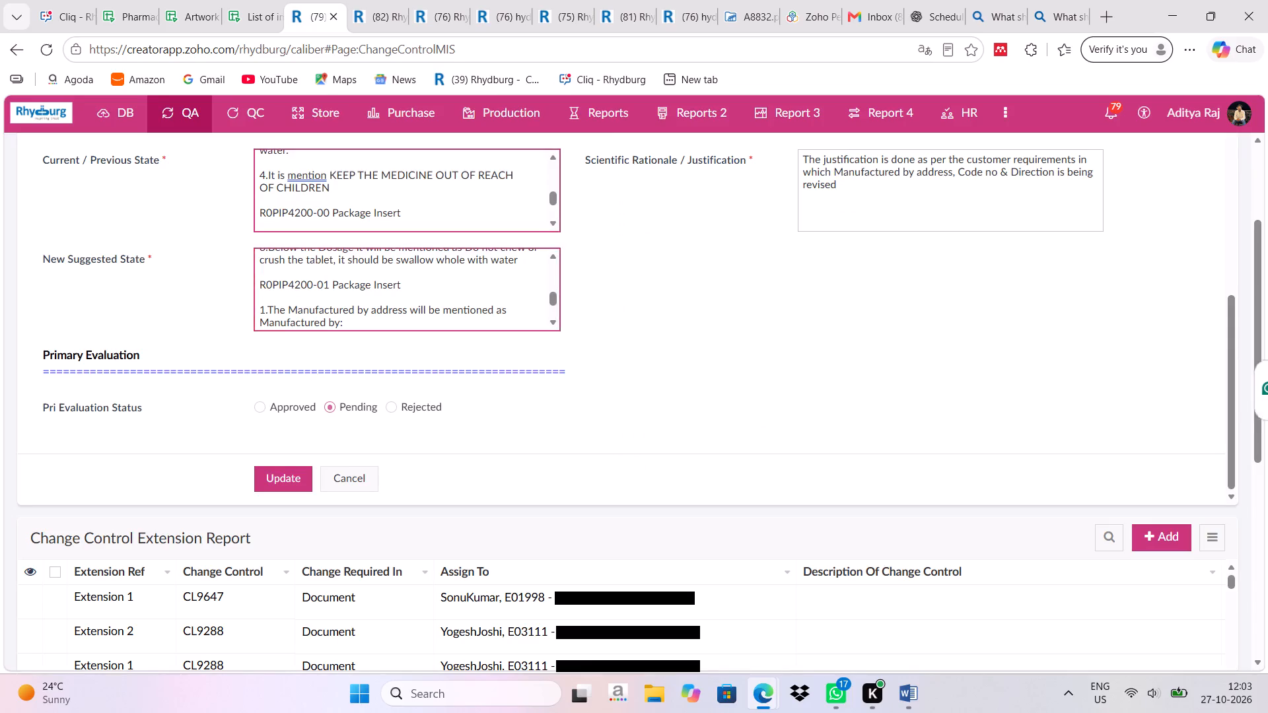
pyautogui.scroll(1, 388, 289)
pyautogui.scroll(-1, 388, 289)
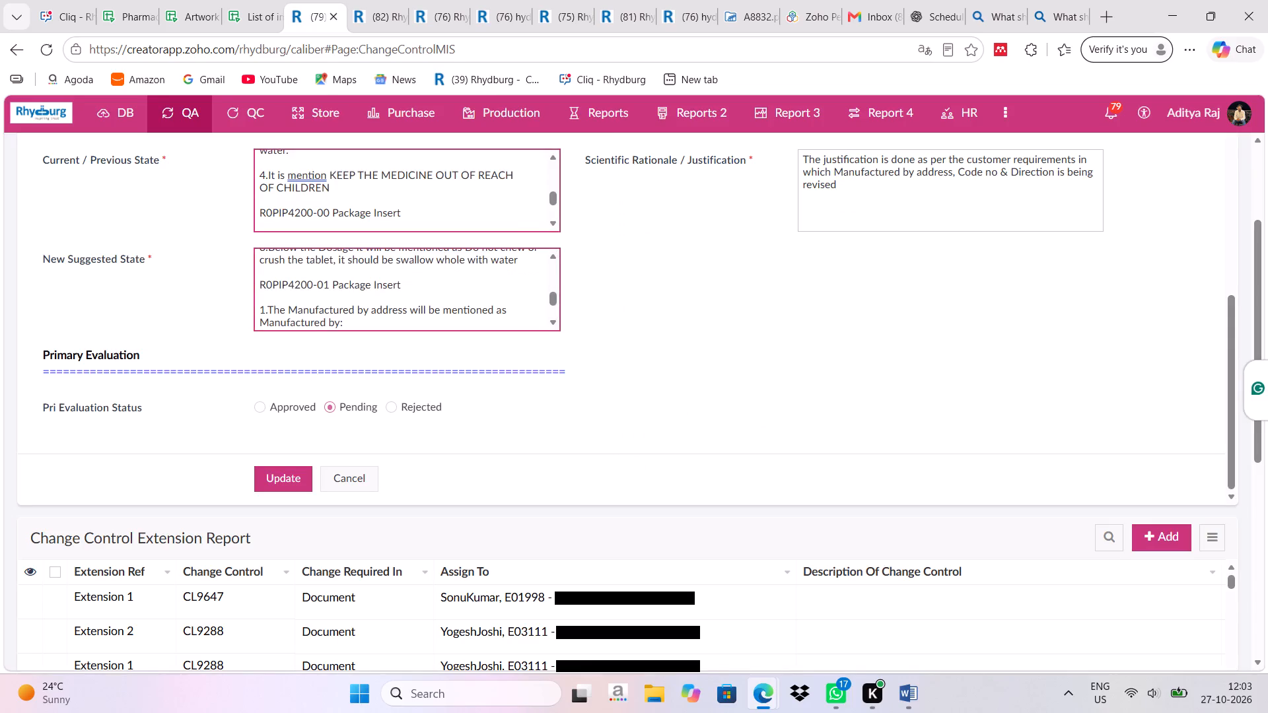
pyautogui.click(524, 287)
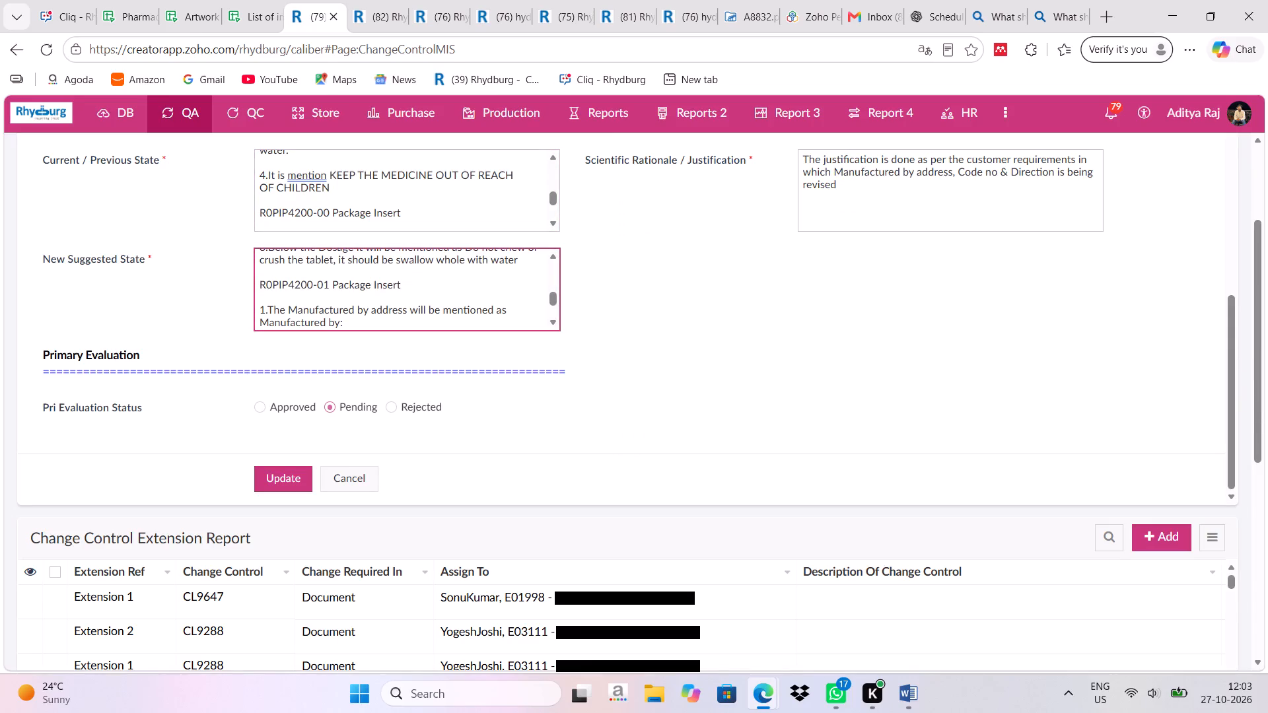
pyautogui.click(522, 269)
pyautogui.press('Return')
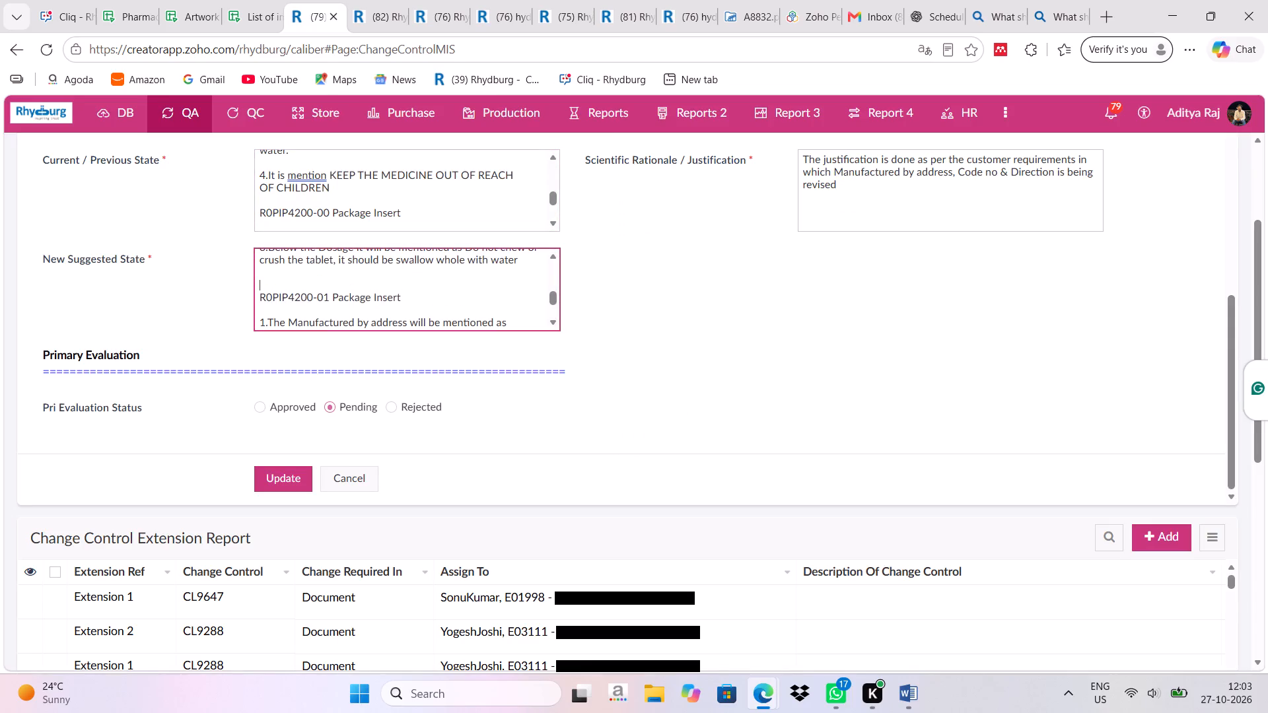
pyautogui.write('4.')
pyautogui.write('It will be mentioned as')
pyautogui.press('space')
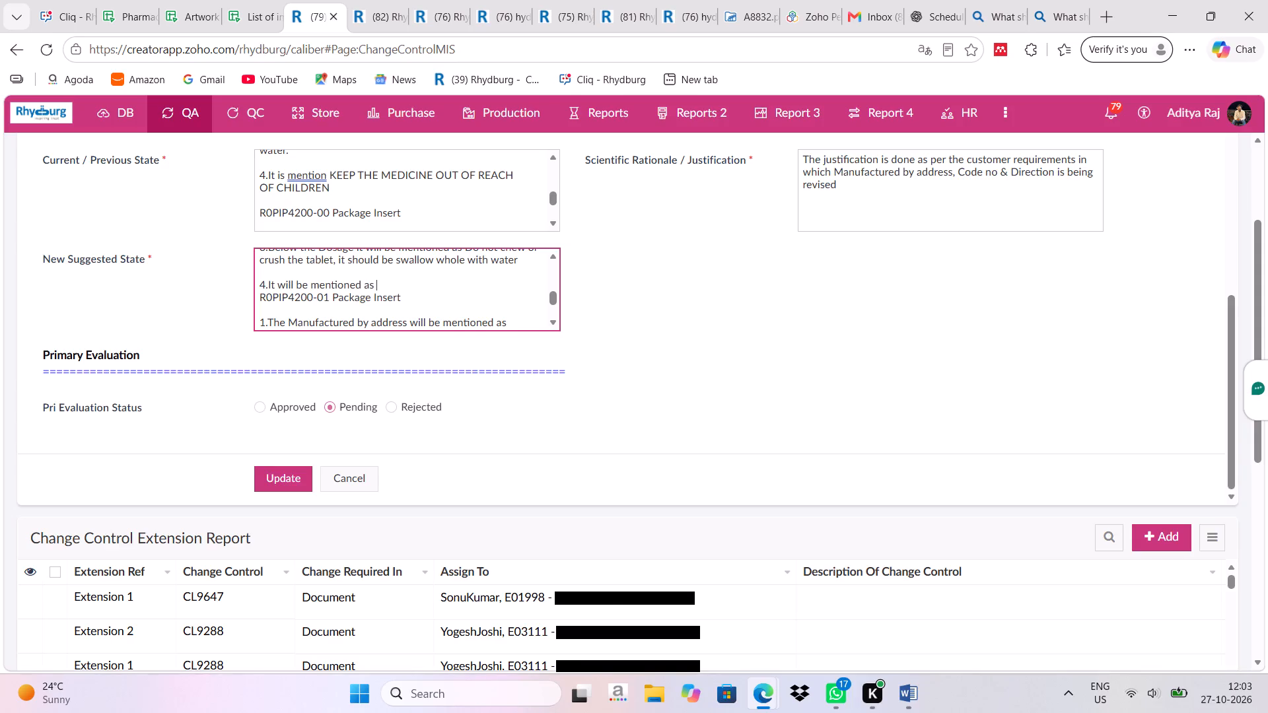
pyautogui.hotkey('ctrl', 'v')
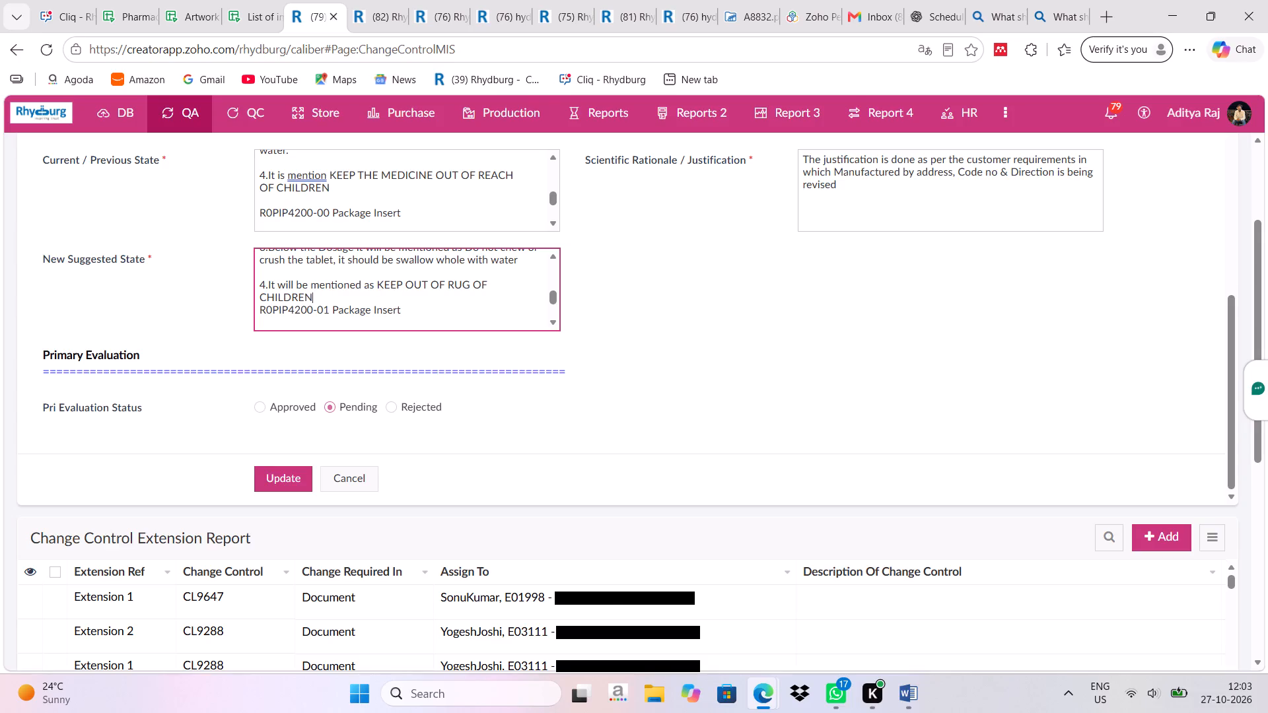
pyautogui.press('Return')
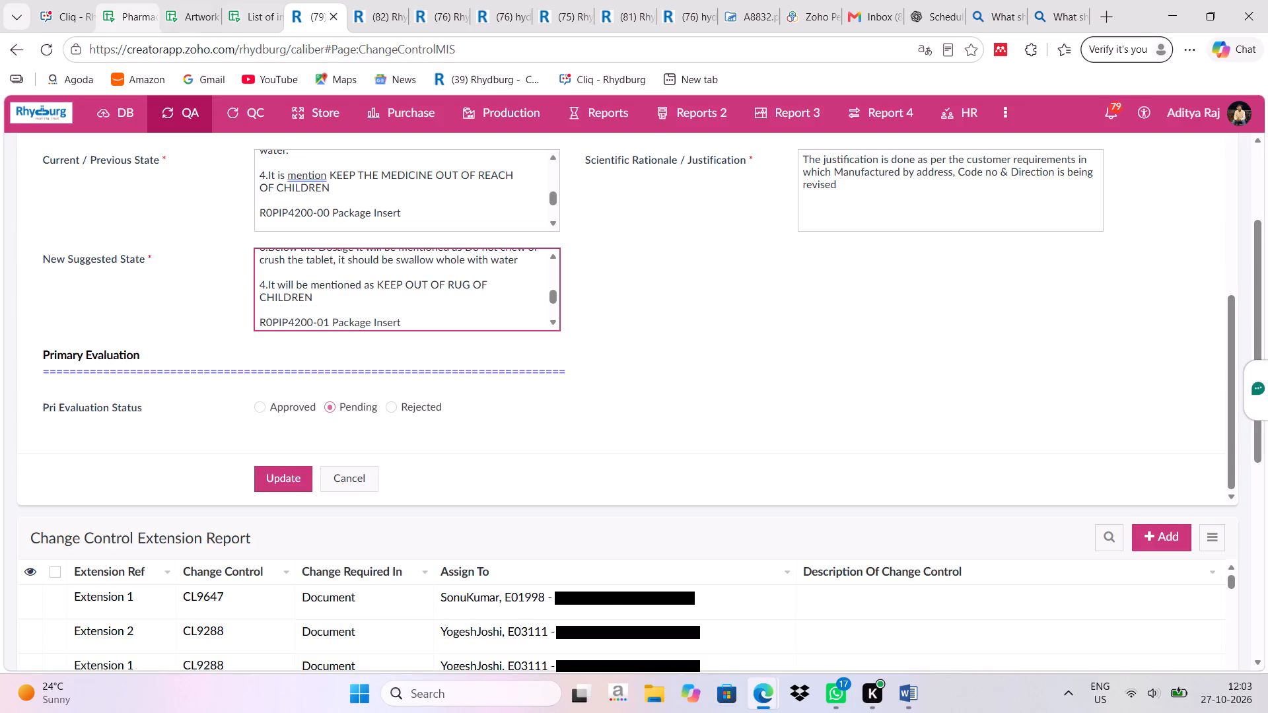
# Check the child warning against the new artwork in Cliq and correct ALBL Foil point 4 of New Suggested State to "KEEP OUT OF REACH OF CHILDREN".
pyautogui.click(52, 16)
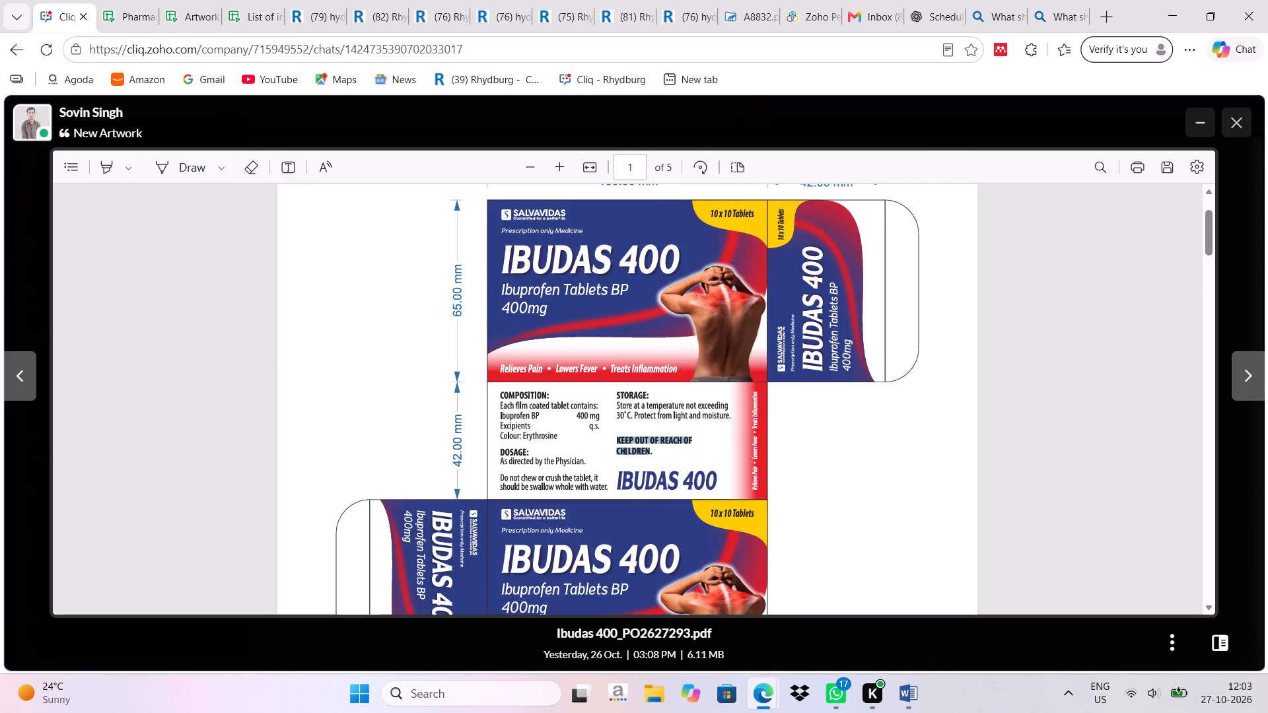
pyautogui.click(309, 11)
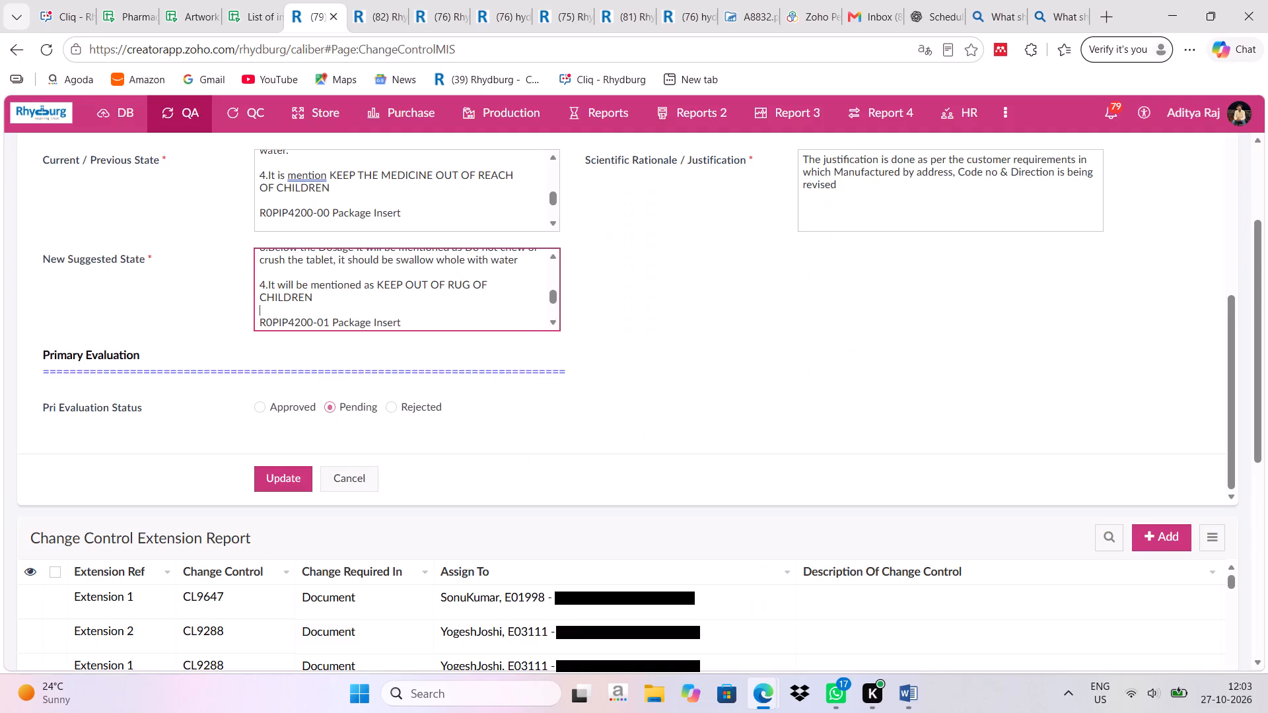
pyautogui.click(464, 283)
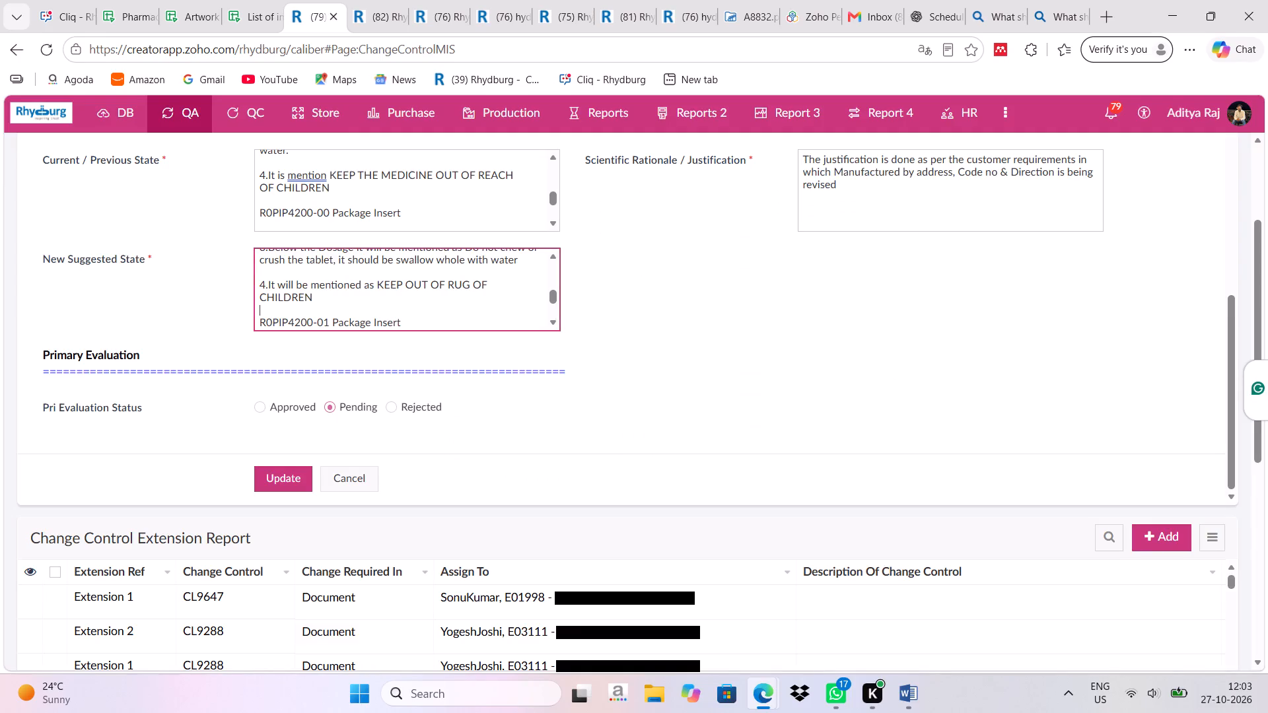
pyautogui.click(470, 287)
pyautogui.press('BackSpace')
pyautogui.press('BackSpace')
pyautogui.press('BackSpace')
pyautogui.write('REACH')
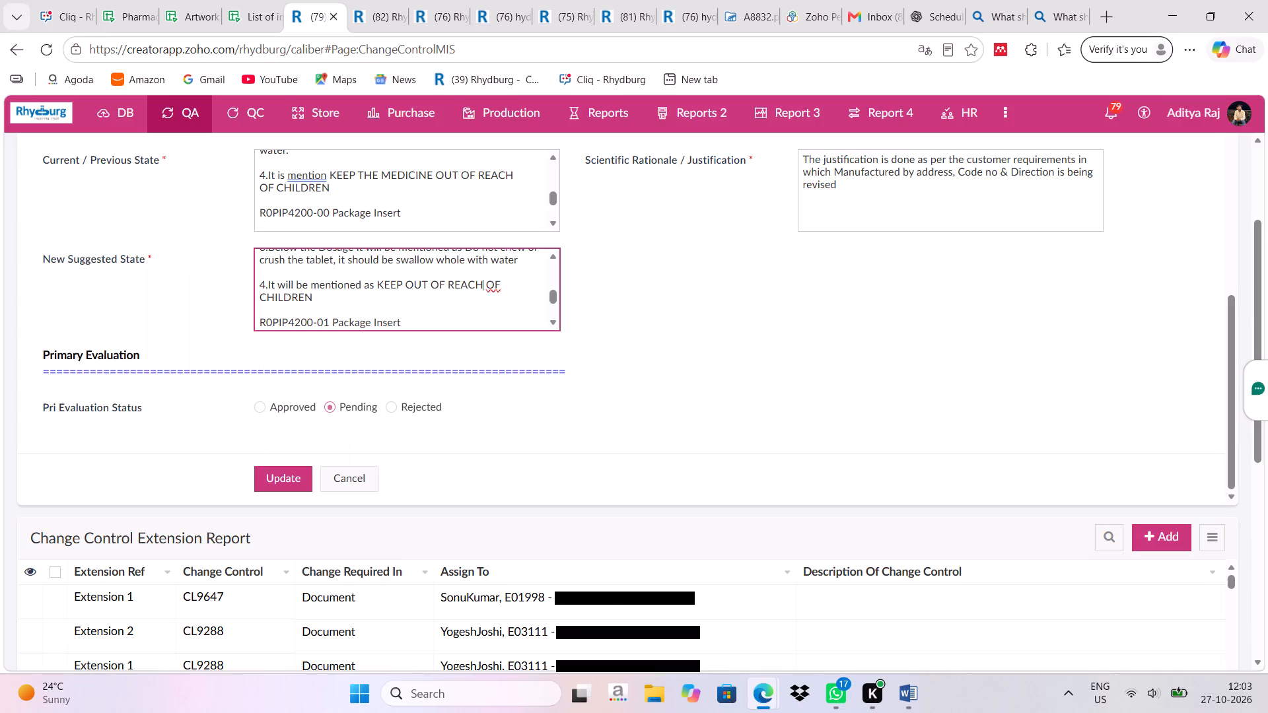
pyautogui.click(47, 7)
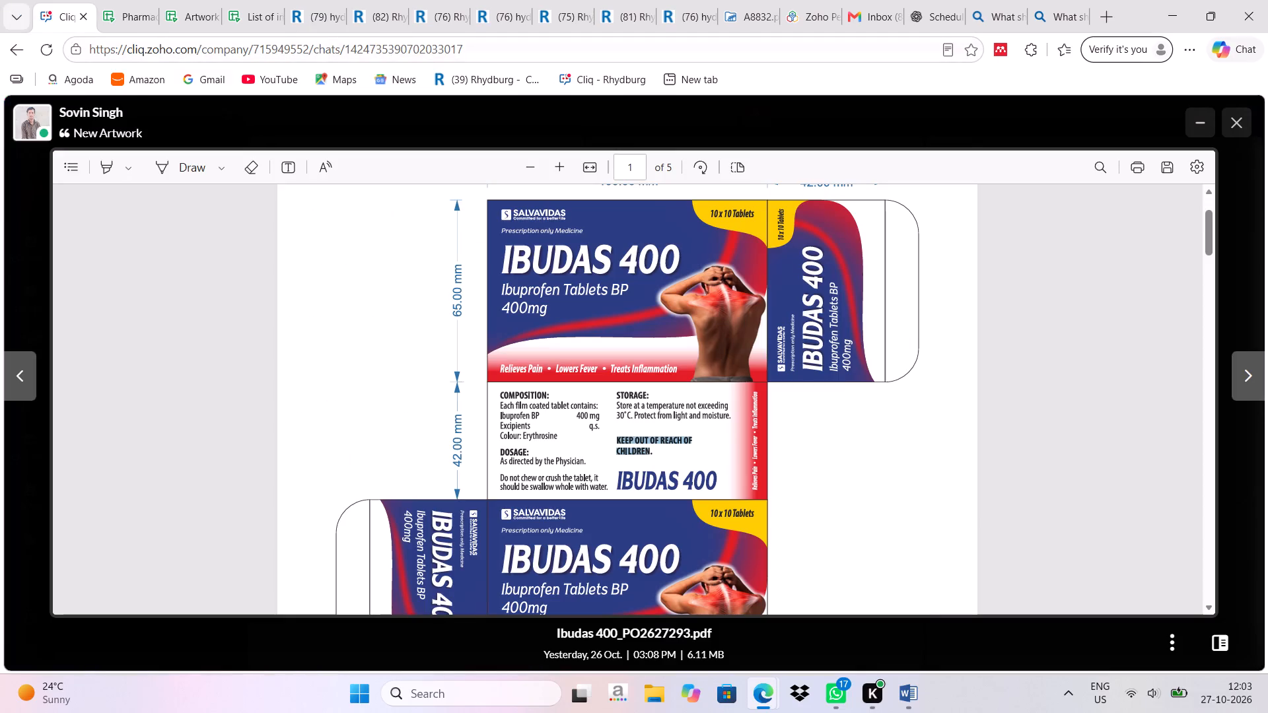
pyautogui.click(300, 17)
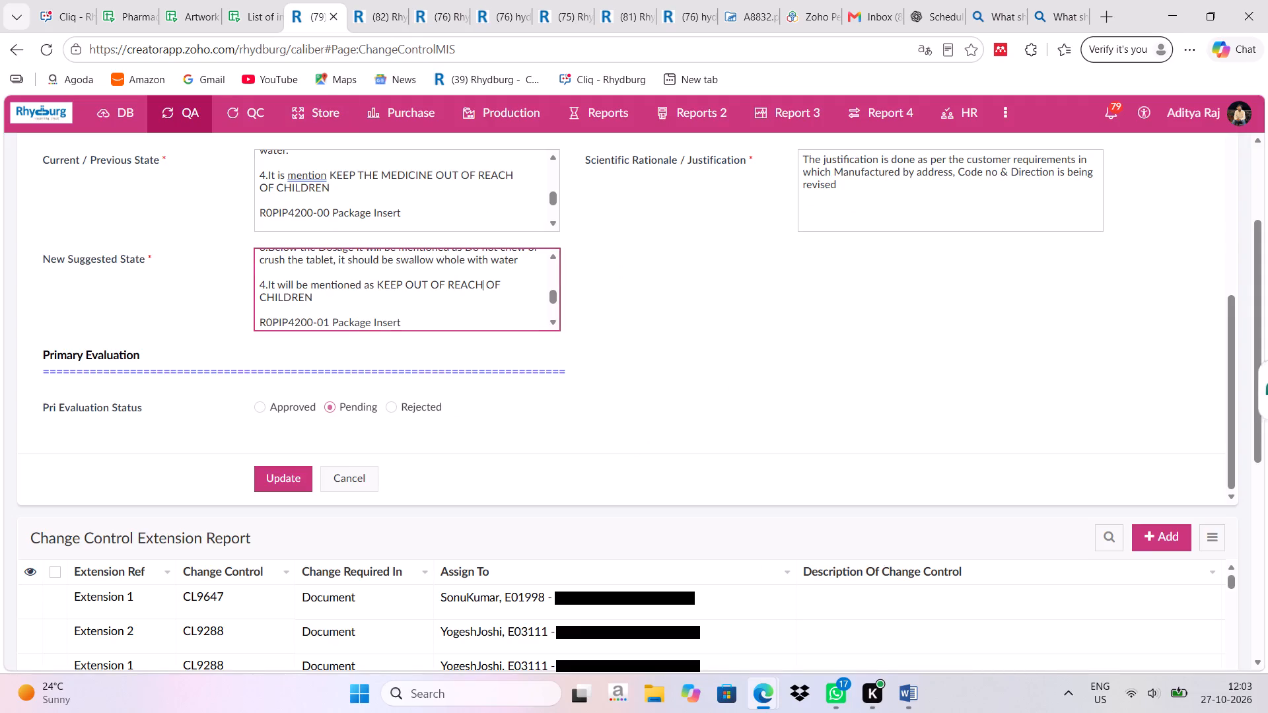
# Copy the ALBL Foil point "4.It will be mentioned as KEEP OUT OF REACH OF CHILDREN" into New Suggested State's CARTON section, before the ALBL Foil heading.
pyautogui.moveTo(256, 281); pyautogui.dragTo(311, 298)
pyautogui.rightClick(291, 287)
pyautogui.click(308, 302)
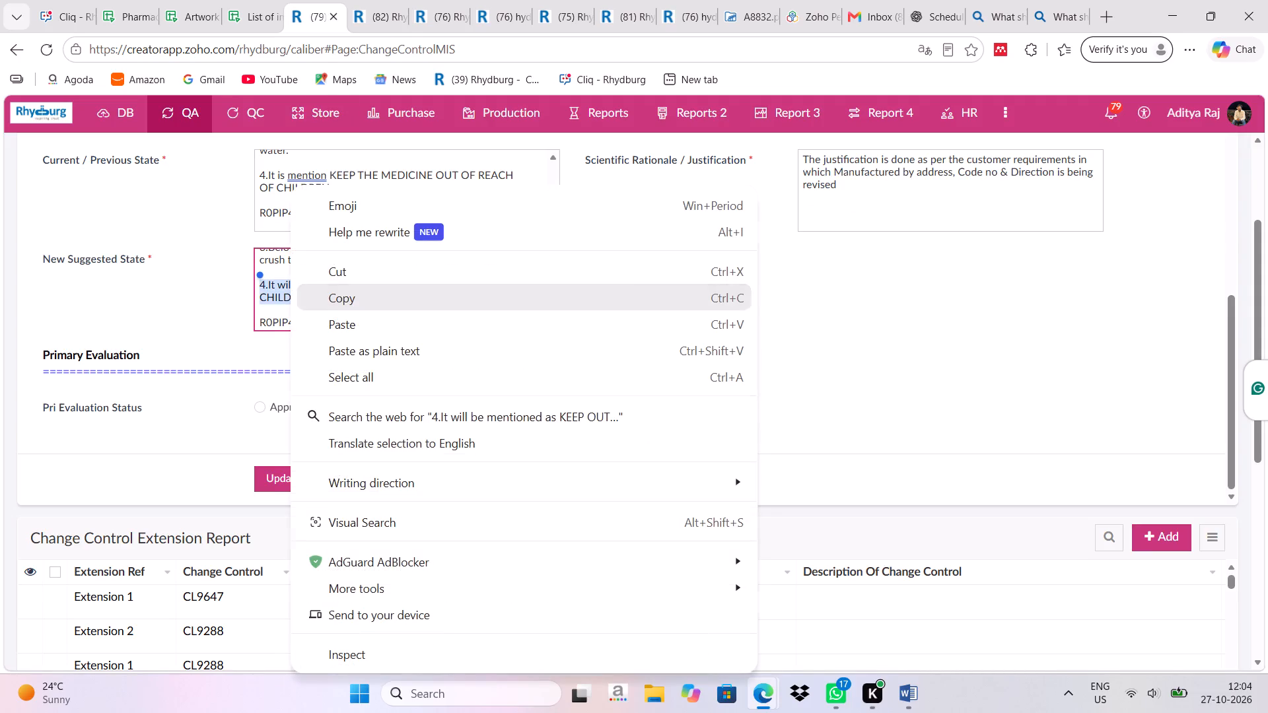
pyautogui.scroll(-1, 299, 309)
pyautogui.scroll(3, 295, 308)
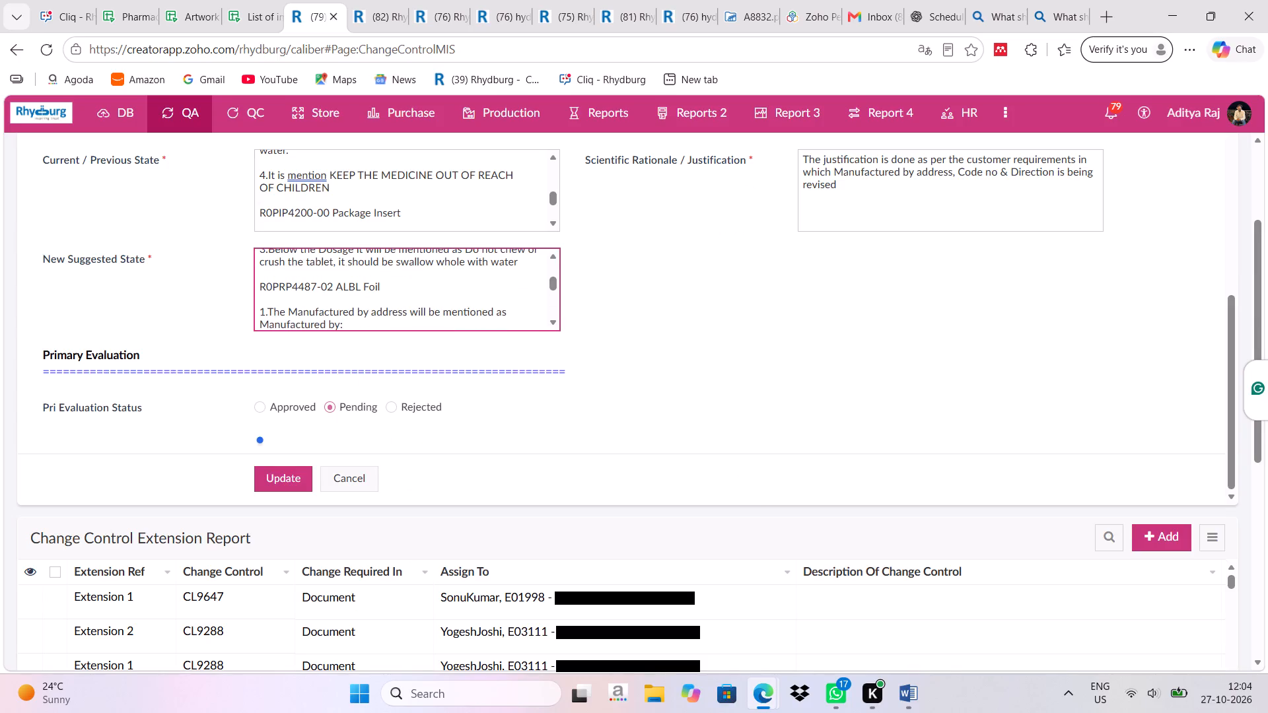
pyautogui.scroll(1, 348, 276)
pyautogui.scroll(-1, 348, 276)
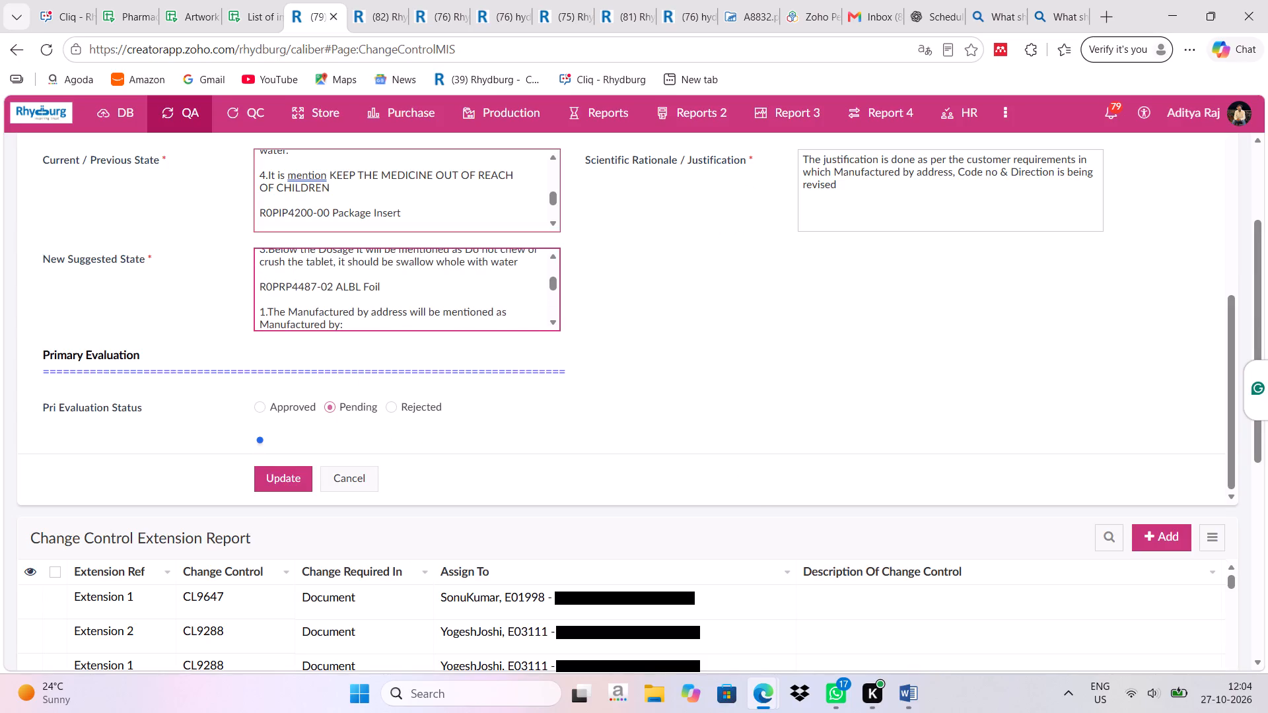
pyautogui.click(524, 270)
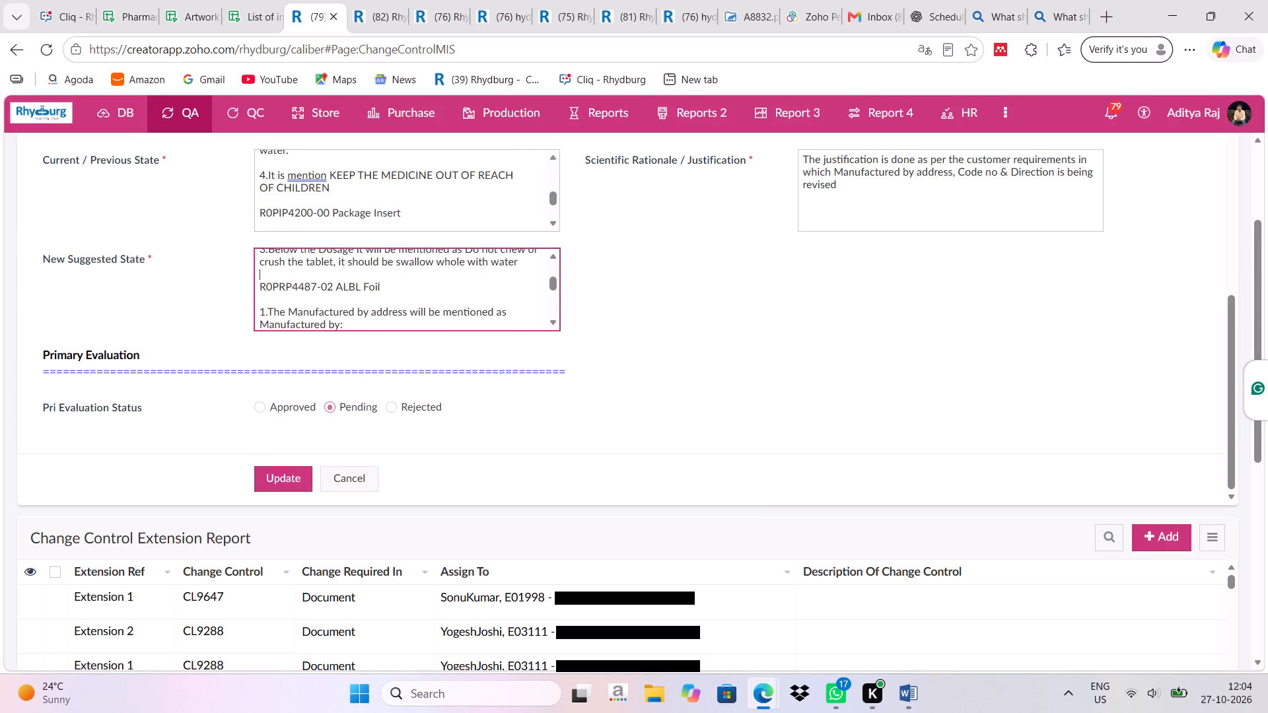
pyautogui.press('Return')
pyautogui.write('4.')
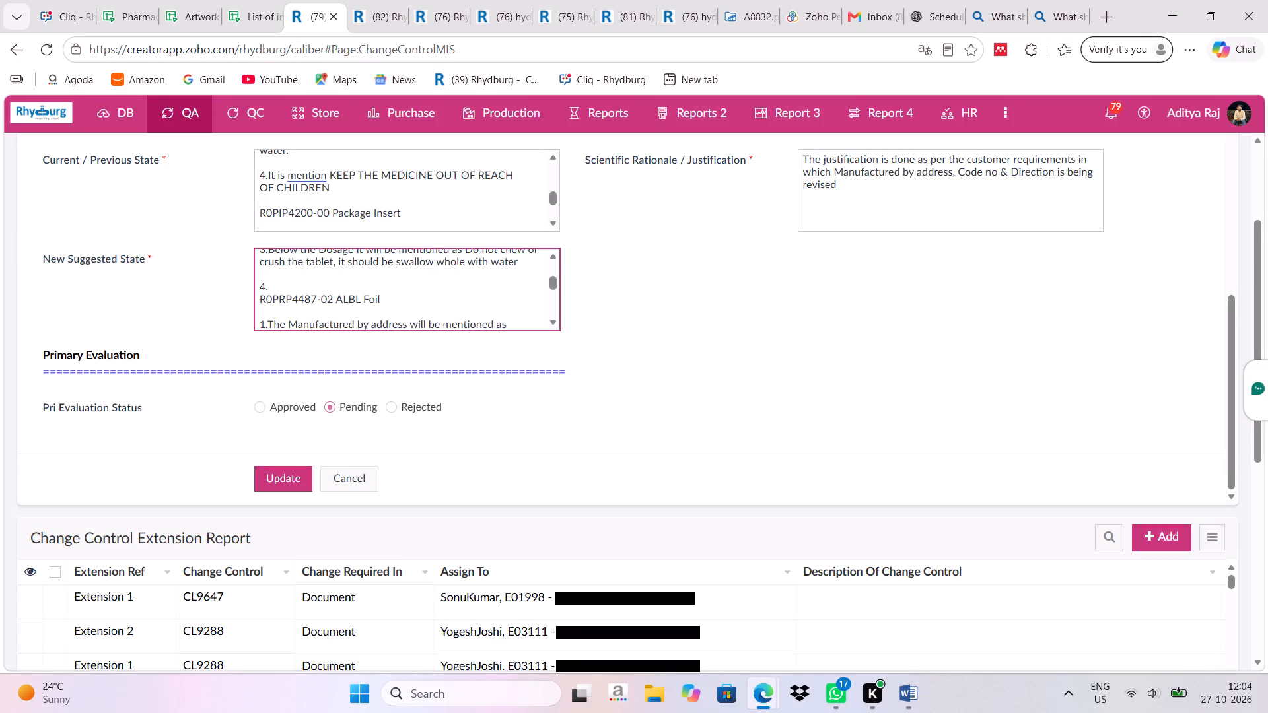
pyautogui.hotkey('ctrl', 'v')
pyautogui.press('Return')
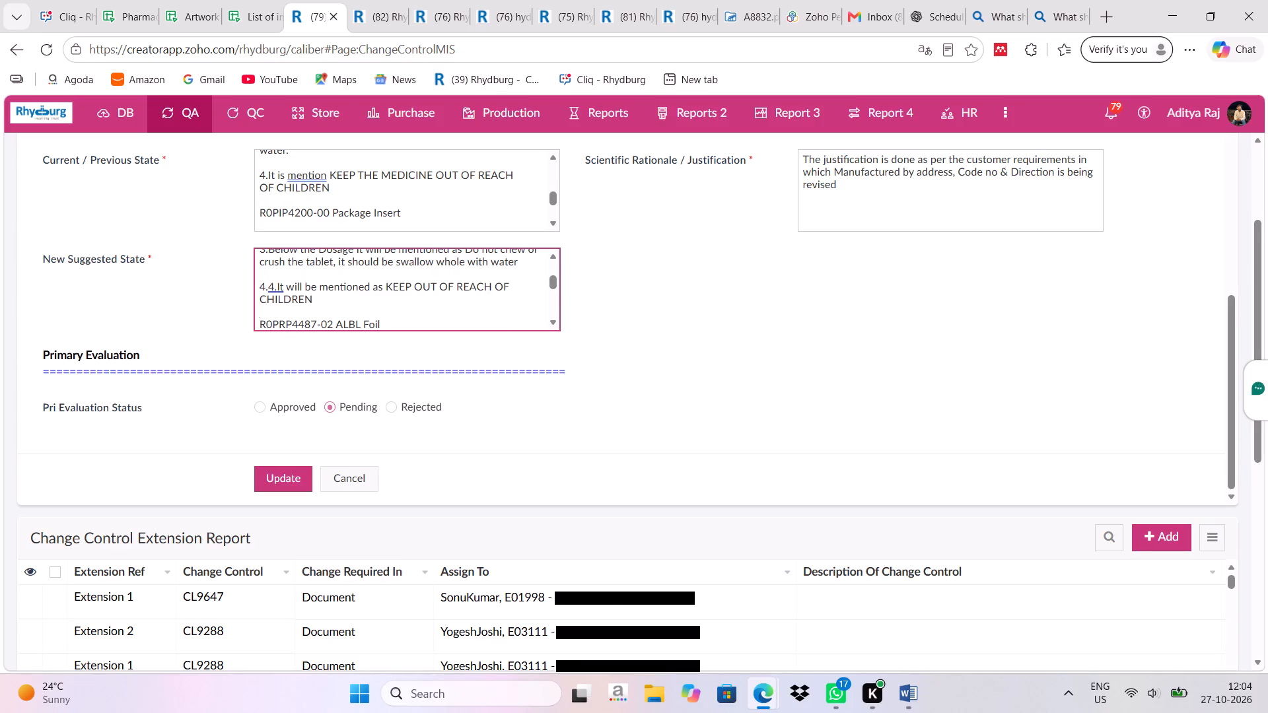
pyautogui.click(267, 285)
pyautogui.press('BackSpace')
pyautogui.press('BackSpace')
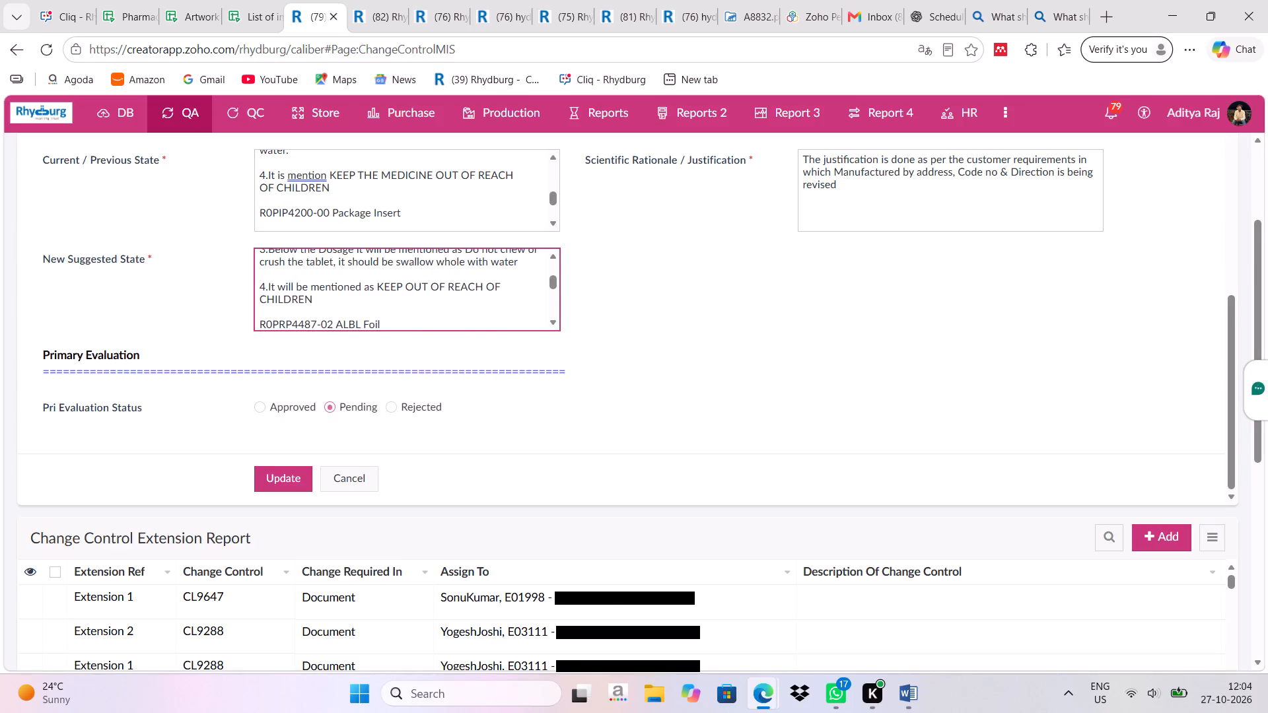
# Review the New Suggested State text from the carton points through SPECS, and compare it with the new artwork's carton page in Cliq.
pyautogui.scroll(-2, 280, 292)
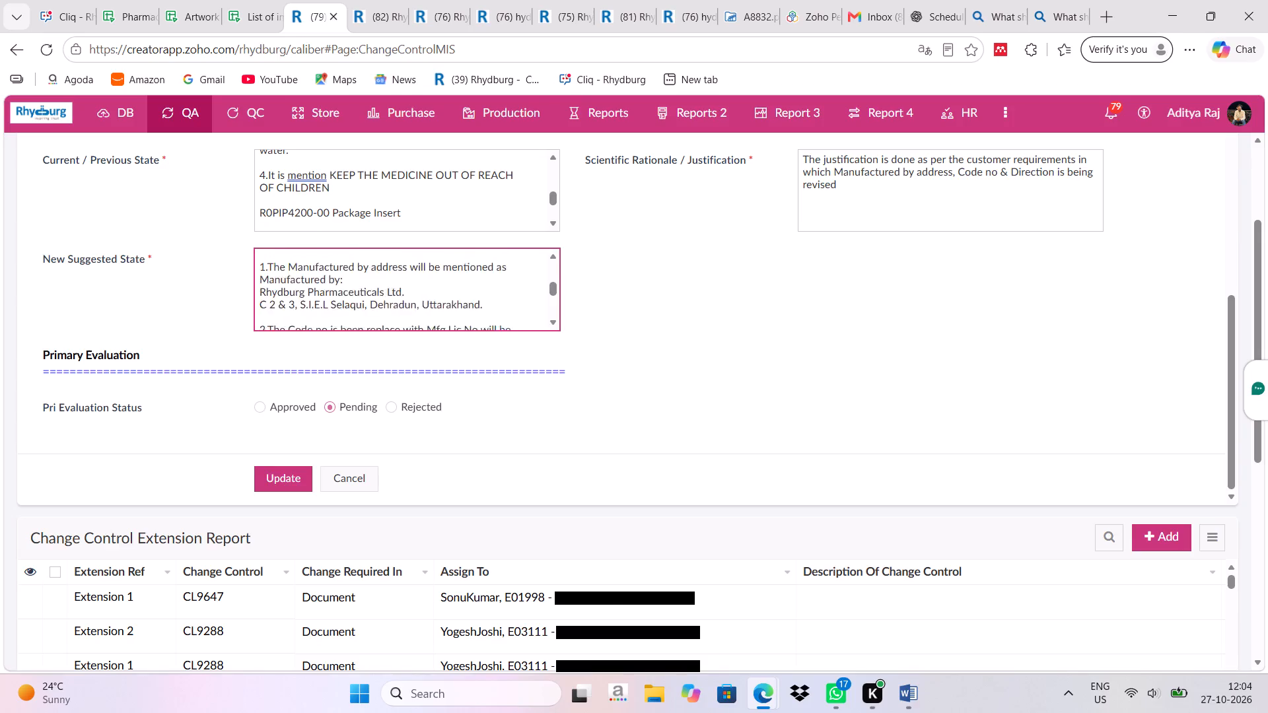
pyautogui.scroll(-2, 279, 292)
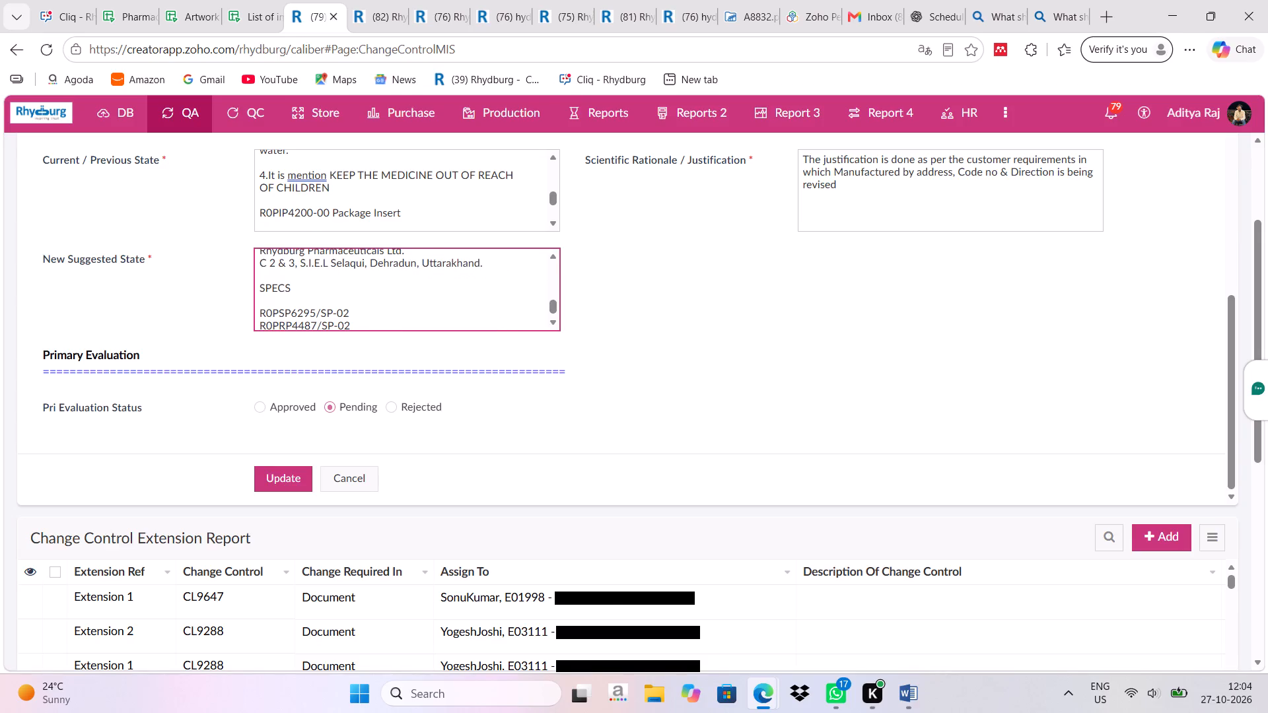
pyautogui.scroll(-2, 279, 292)
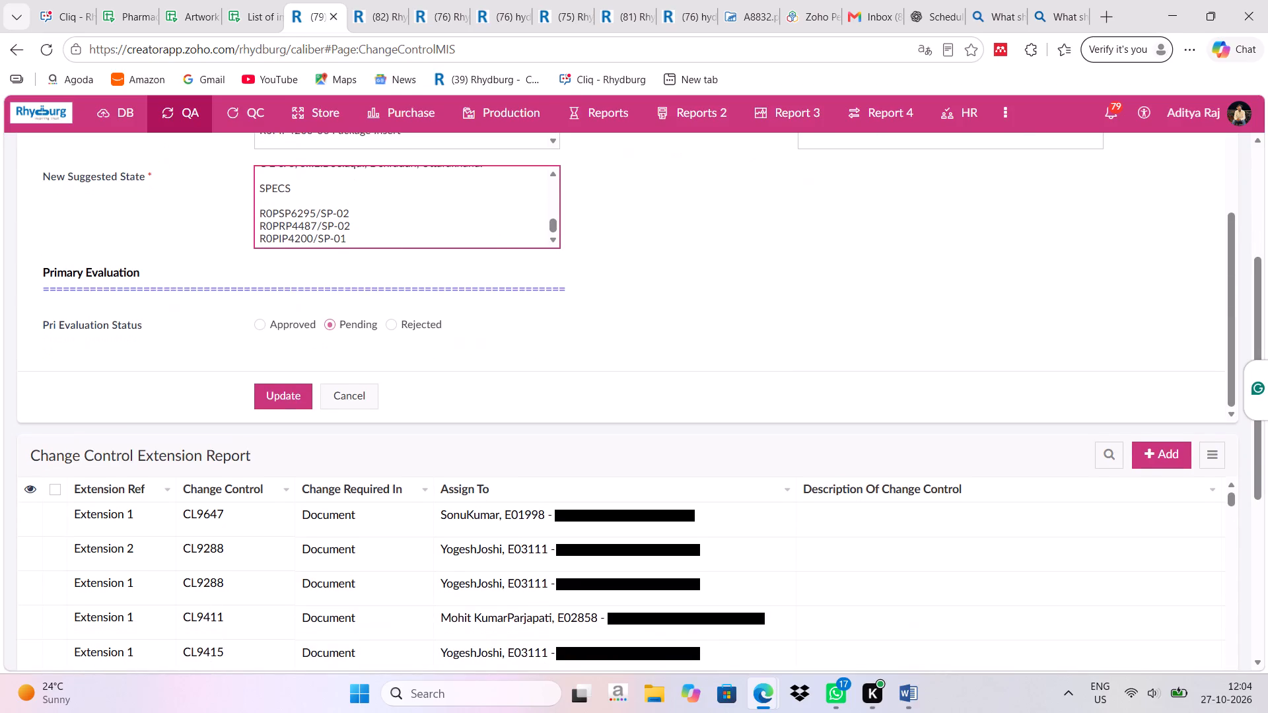
pyautogui.scroll(5, 317, 215)
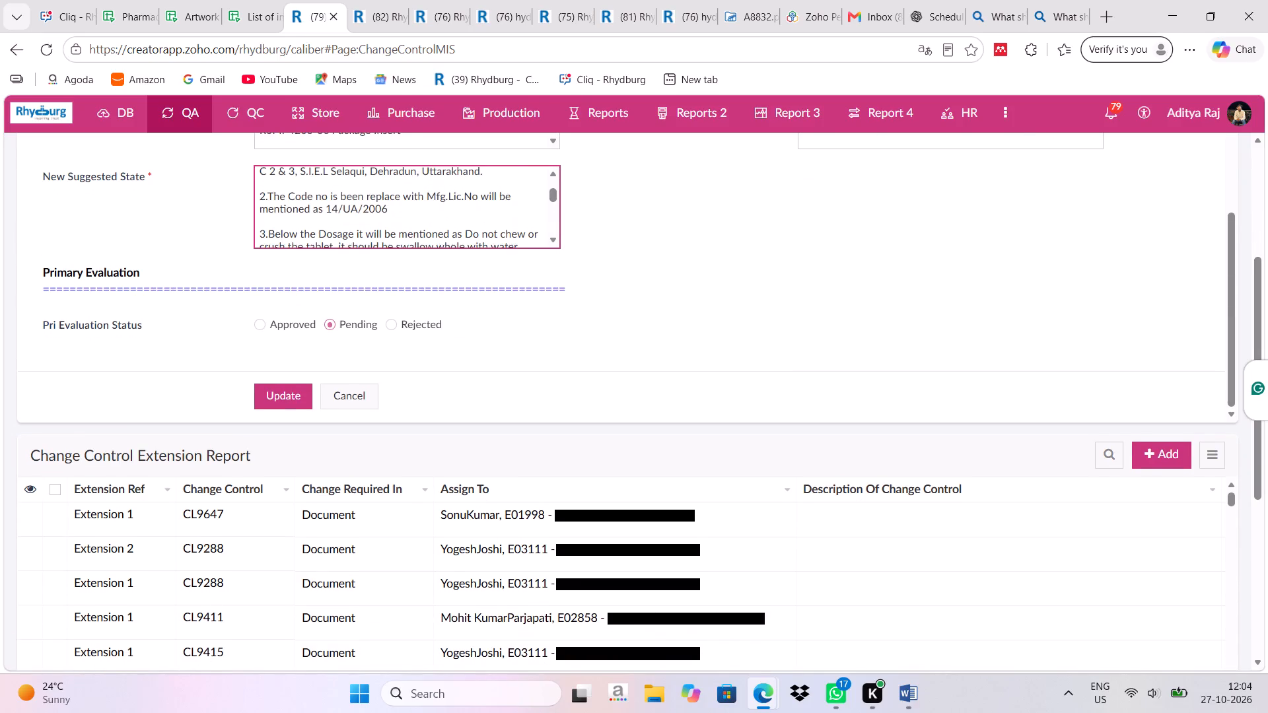
pyautogui.scroll(-1, 317, 216)
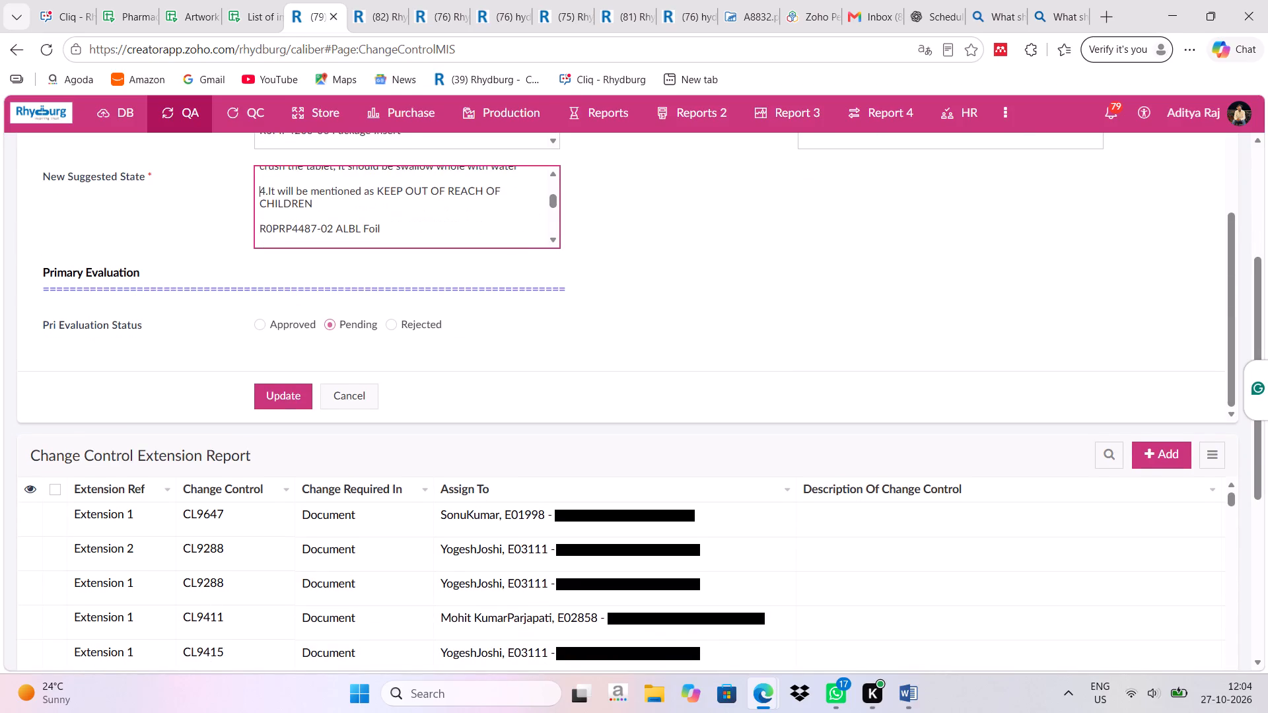
pyautogui.scroll(1, 317, 216)
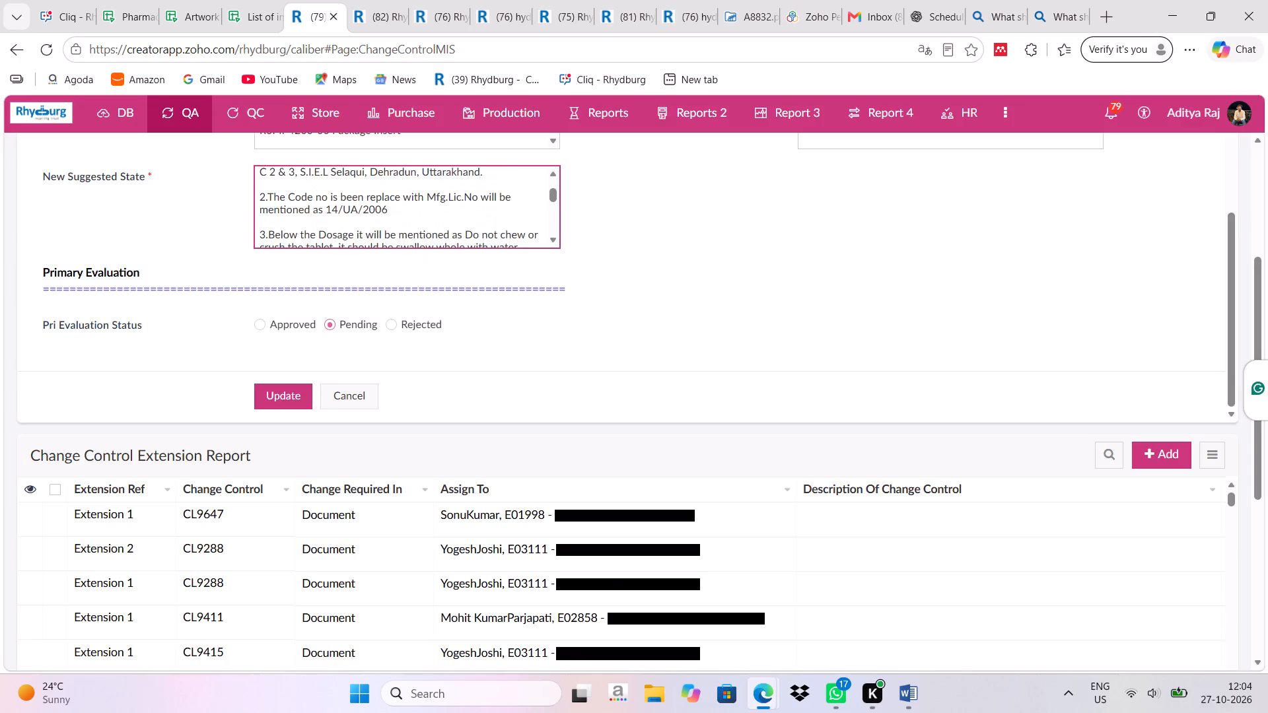
pyautogui.scroll(-1, 317, 219)
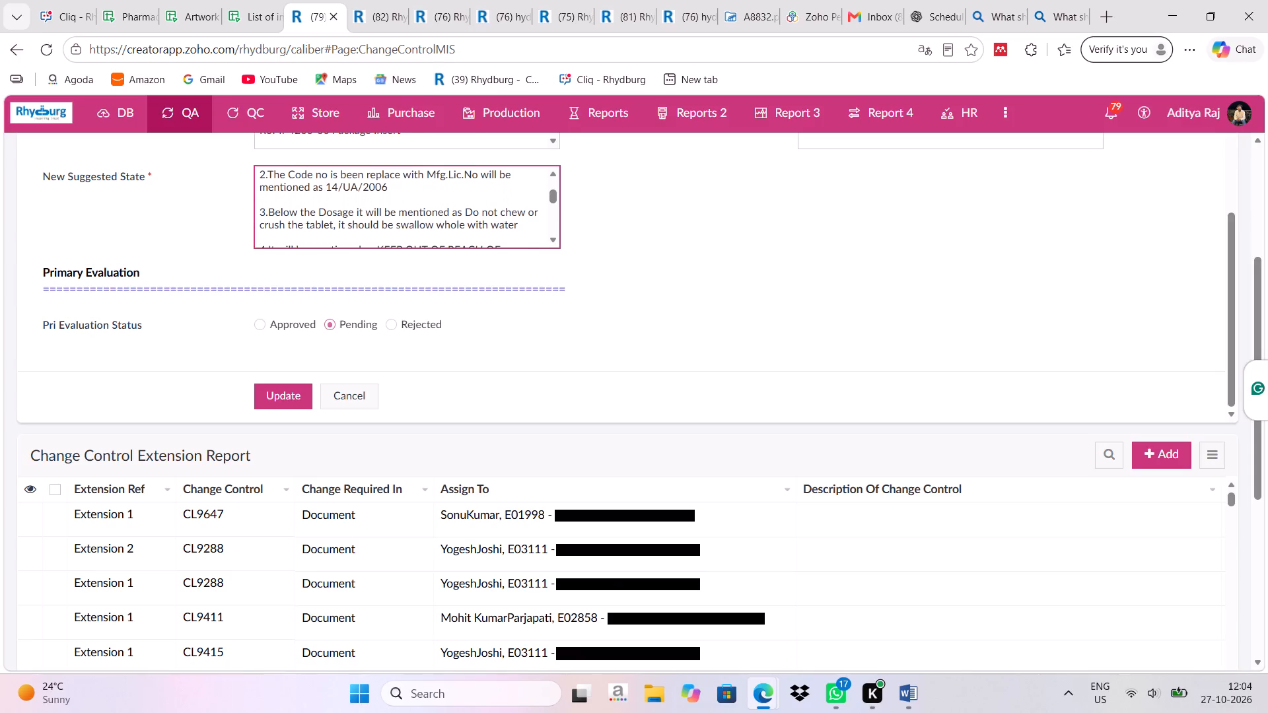
pyautogui.click(75, 18)
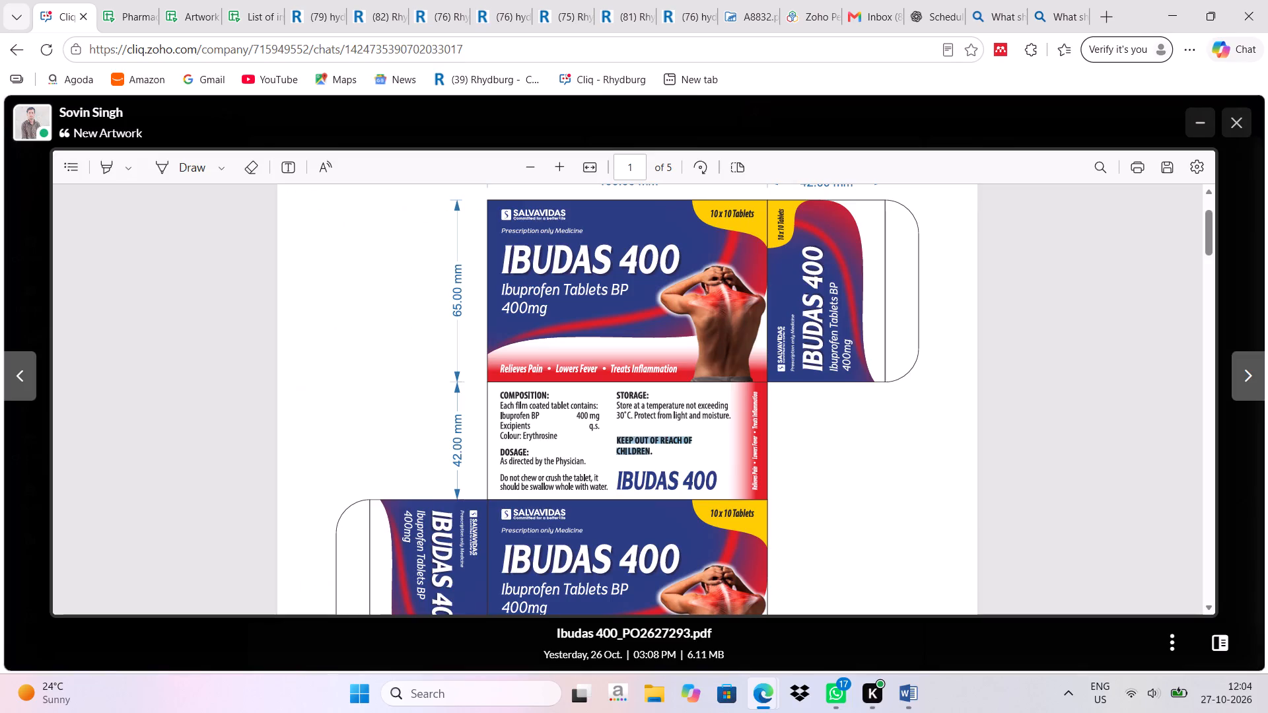
pyautogui.click(324, 16)
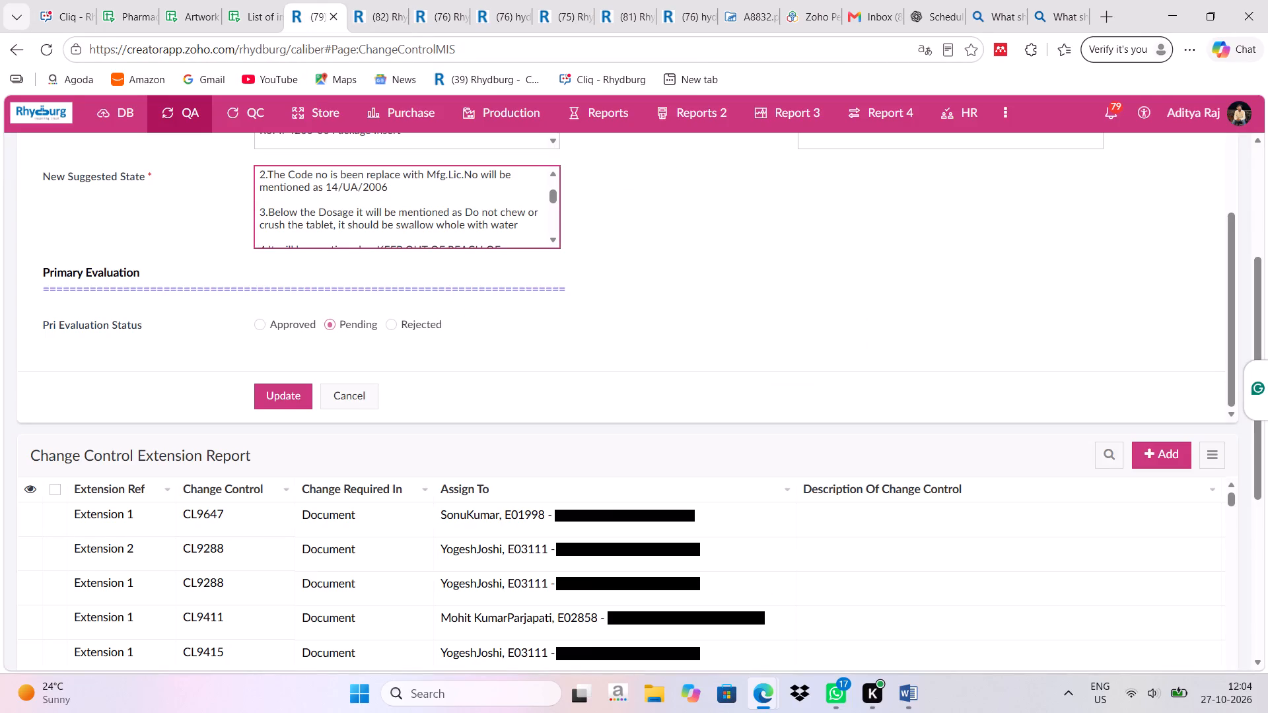
# Save the edited change control CL10230.
pyautogui.click(291, 392)
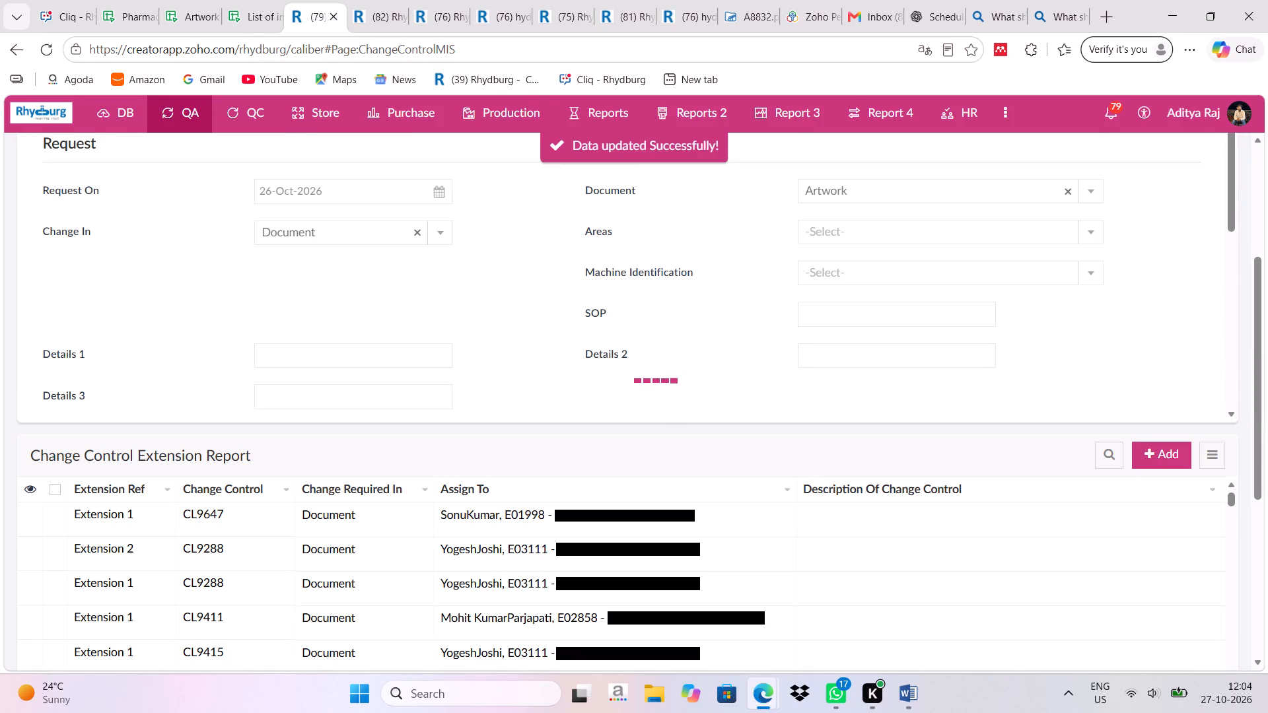
# Find CL10230 in the change control report and examine its Current / Previous State and New Suggested State entries, from CARTON down to SPECS.
pyautogui.scroll(9, 534, 333)
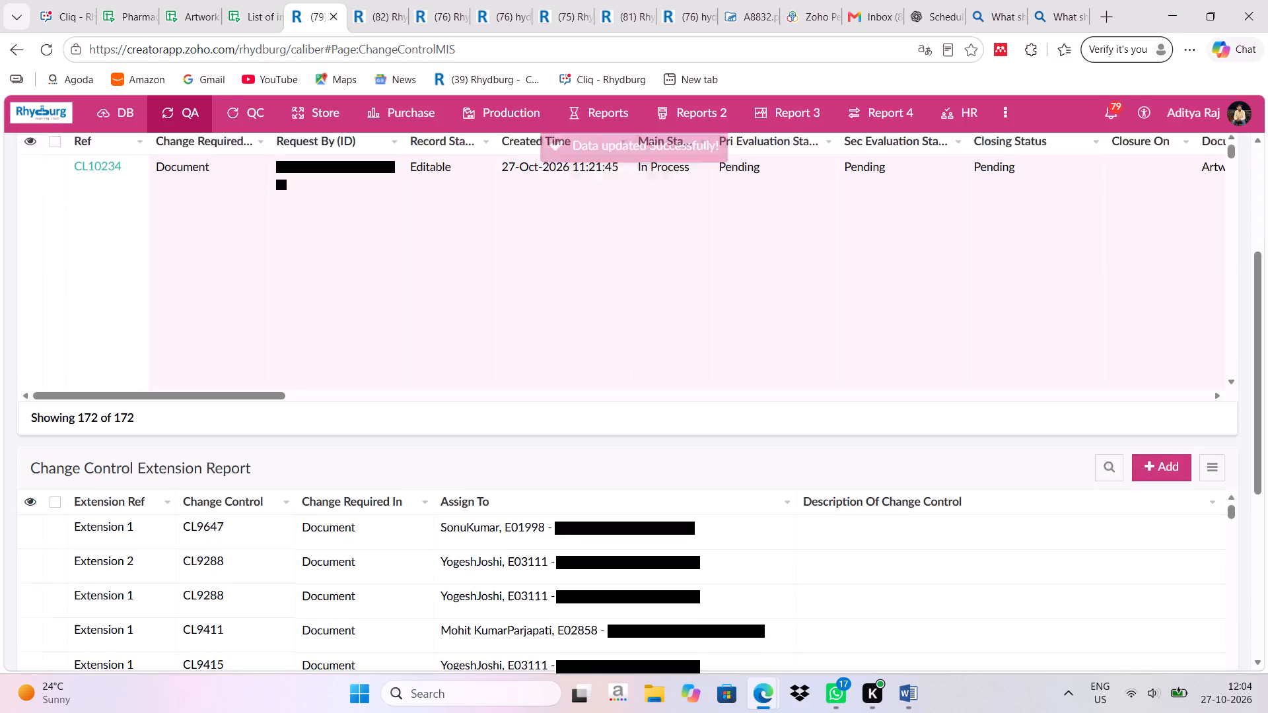
pyautogui.scroll(-4, 534, 333)
pyautogui.scroll(1, 538, 340)
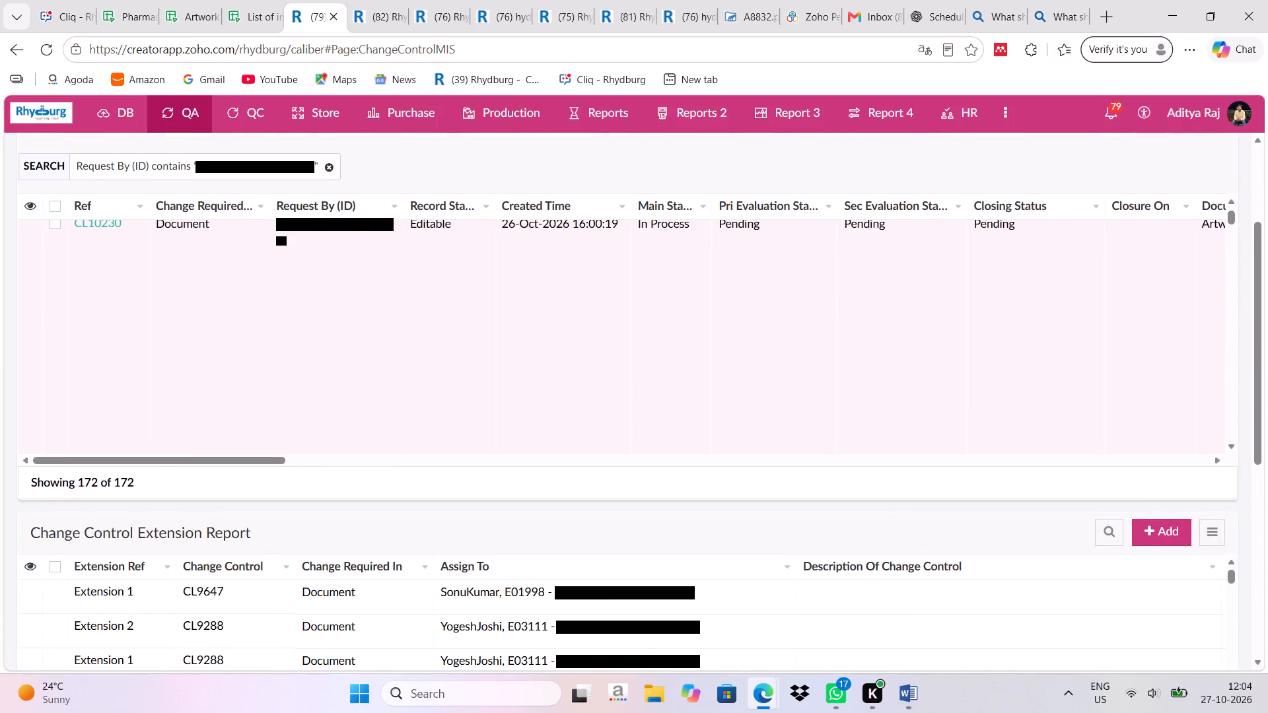
pyautogui.scroll(1, 538, 340)
pyautogui.hscroll(-3, 538, 340)
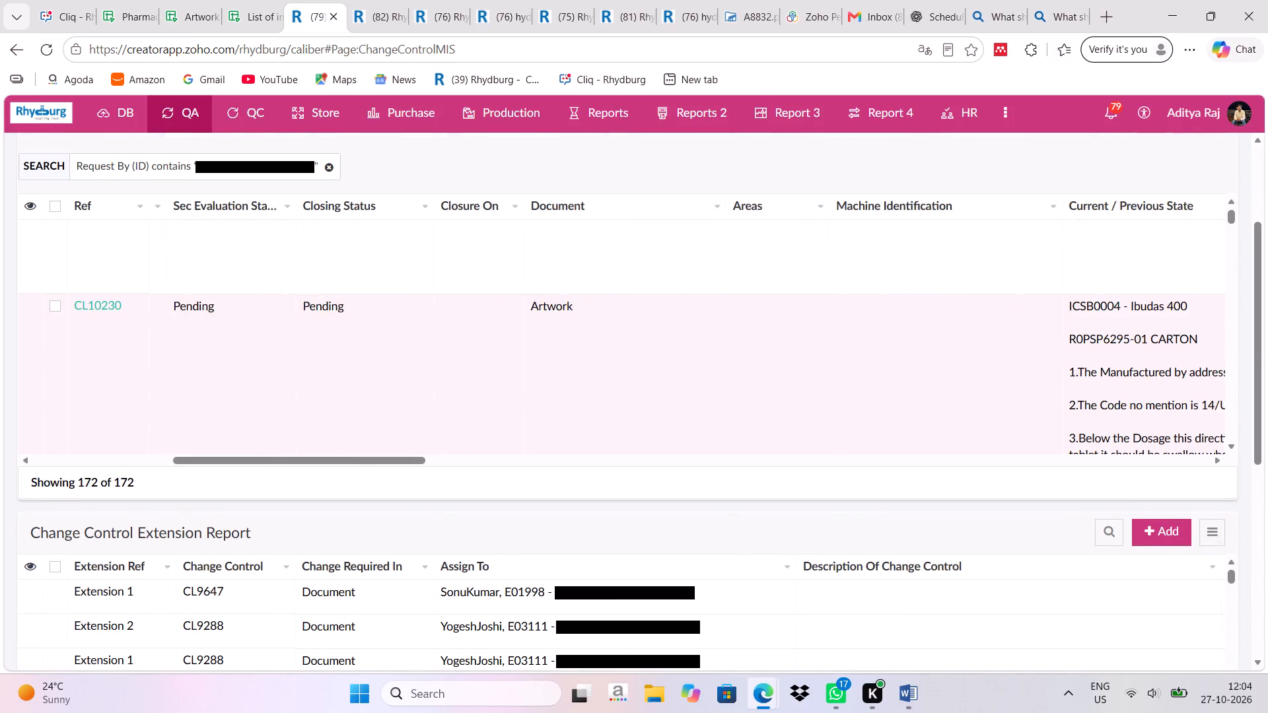
pyautogui.hscroll(-9, 538, 340)
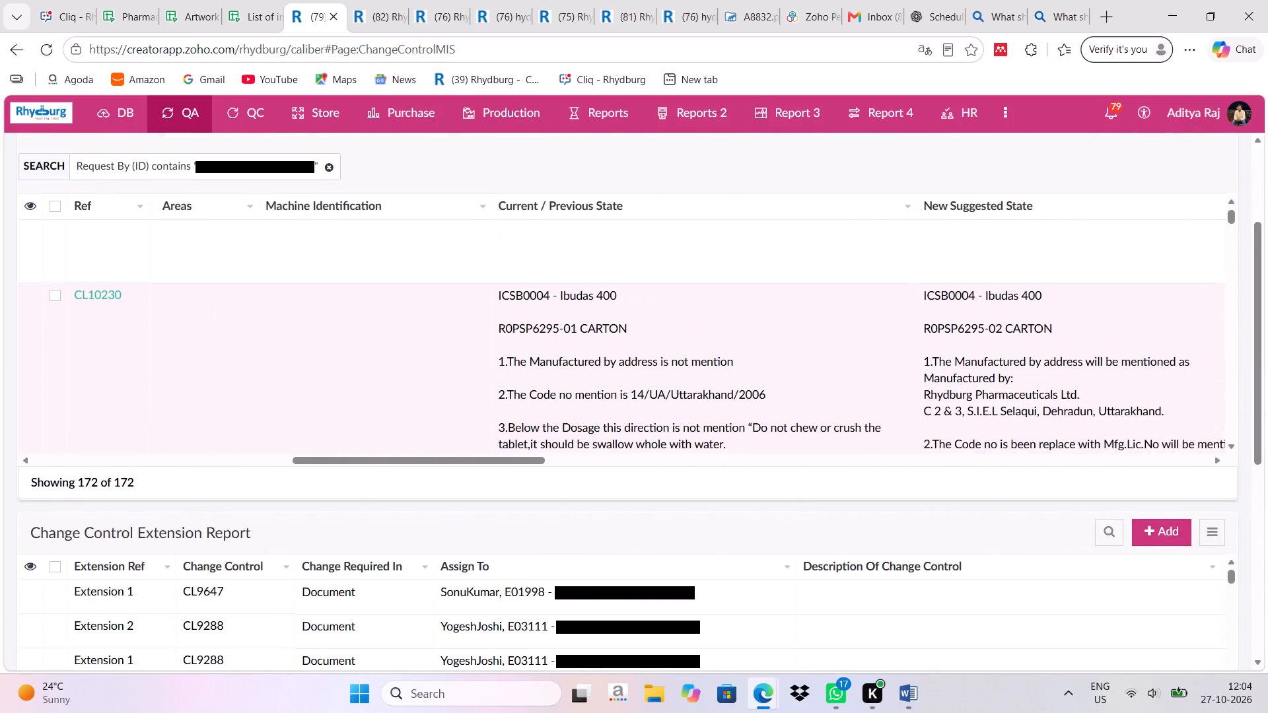
pyautogui.hscroll(-1, 538, 340)
pyautogui.scroll(-1, 539, 344)
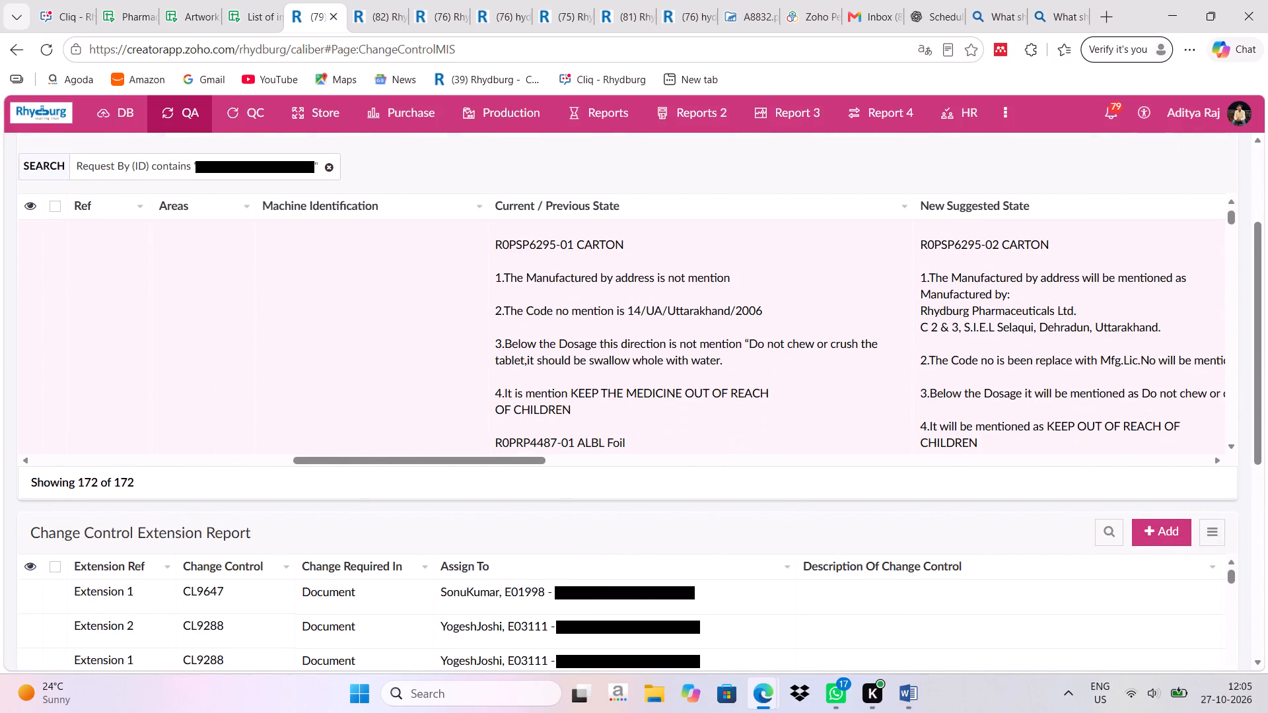
pyautogui.scroll(-1, 604, 380)
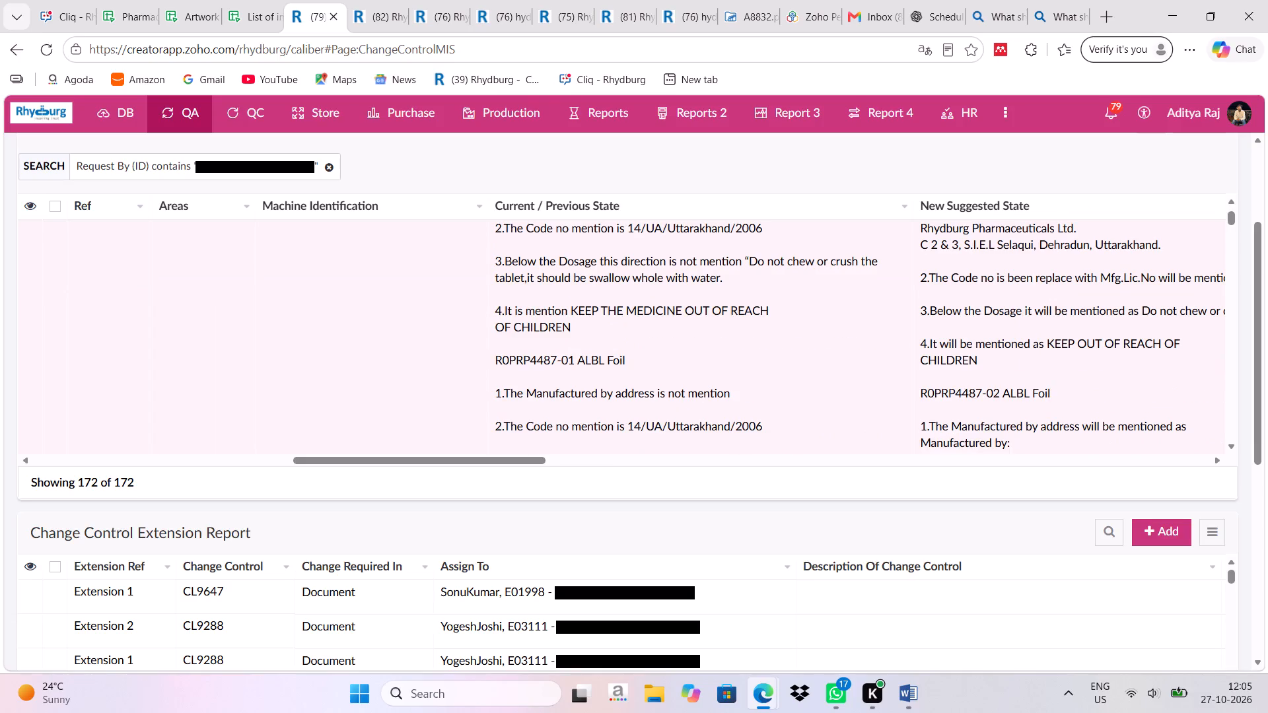
pyautogui.scroll(-1, 742, 374)
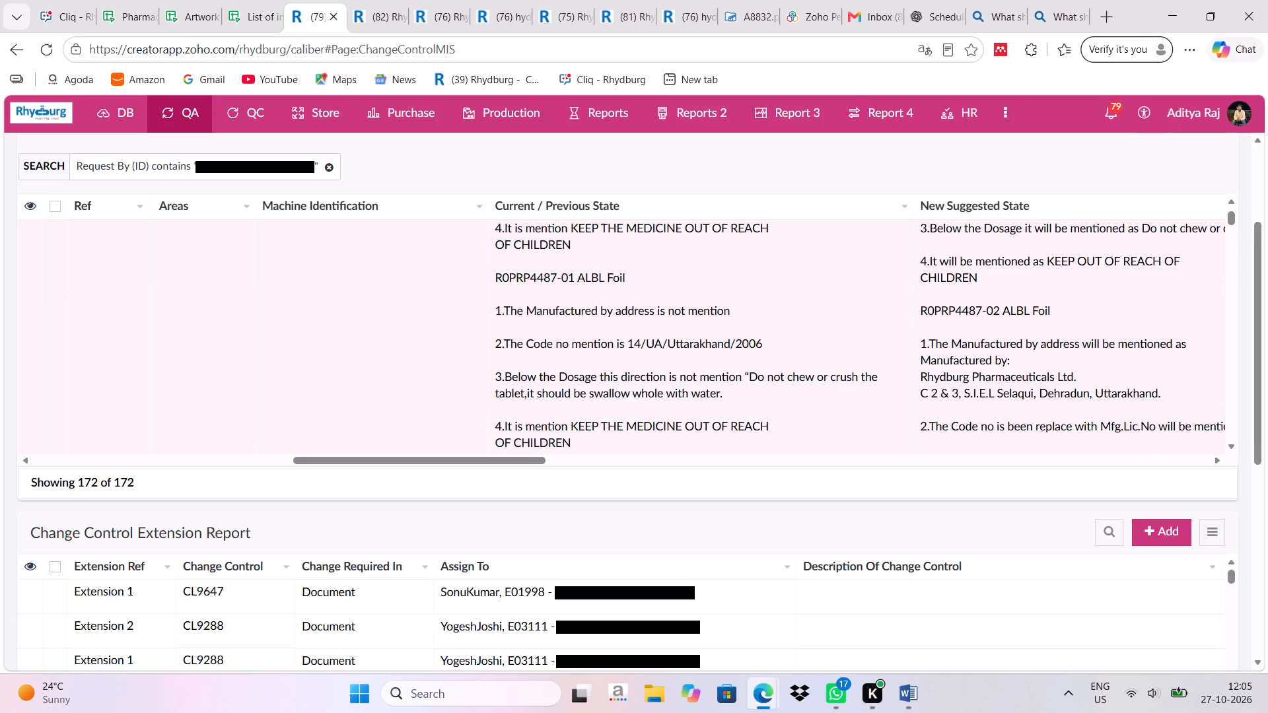
pyautogui.scroll(-1, 894, 358)
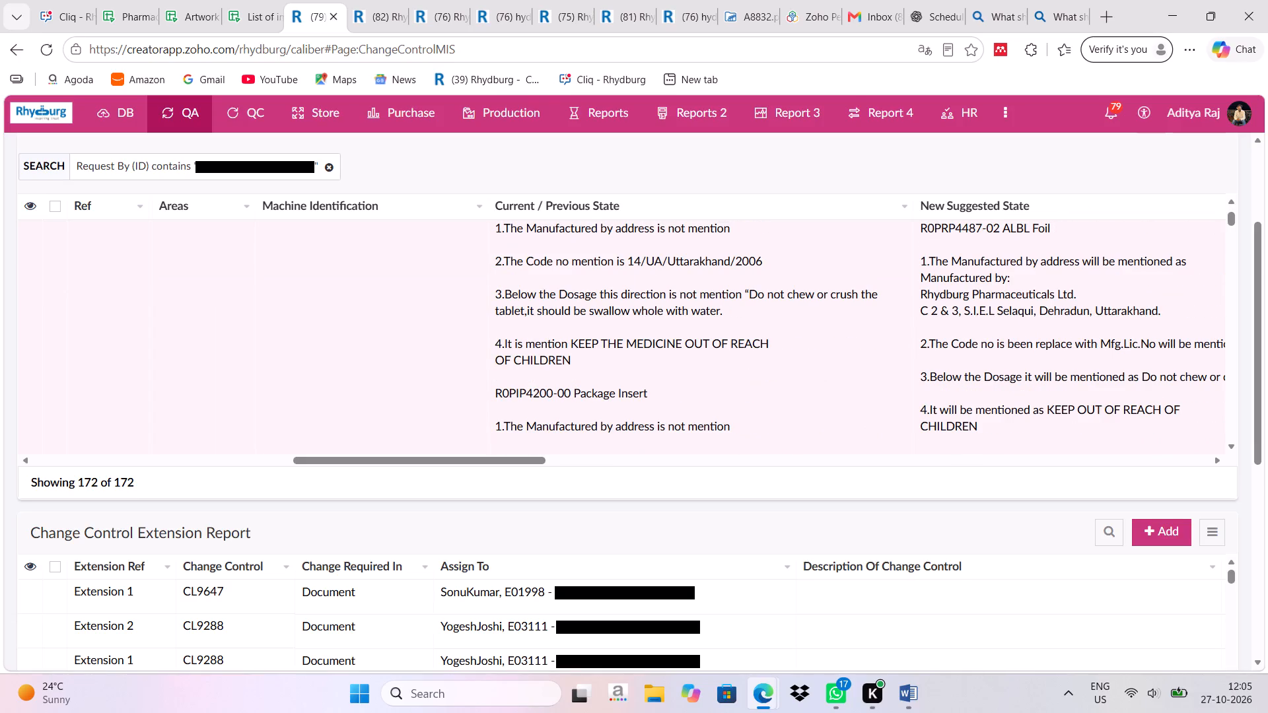
pyautogui.hscroll(-2, 859, 361)
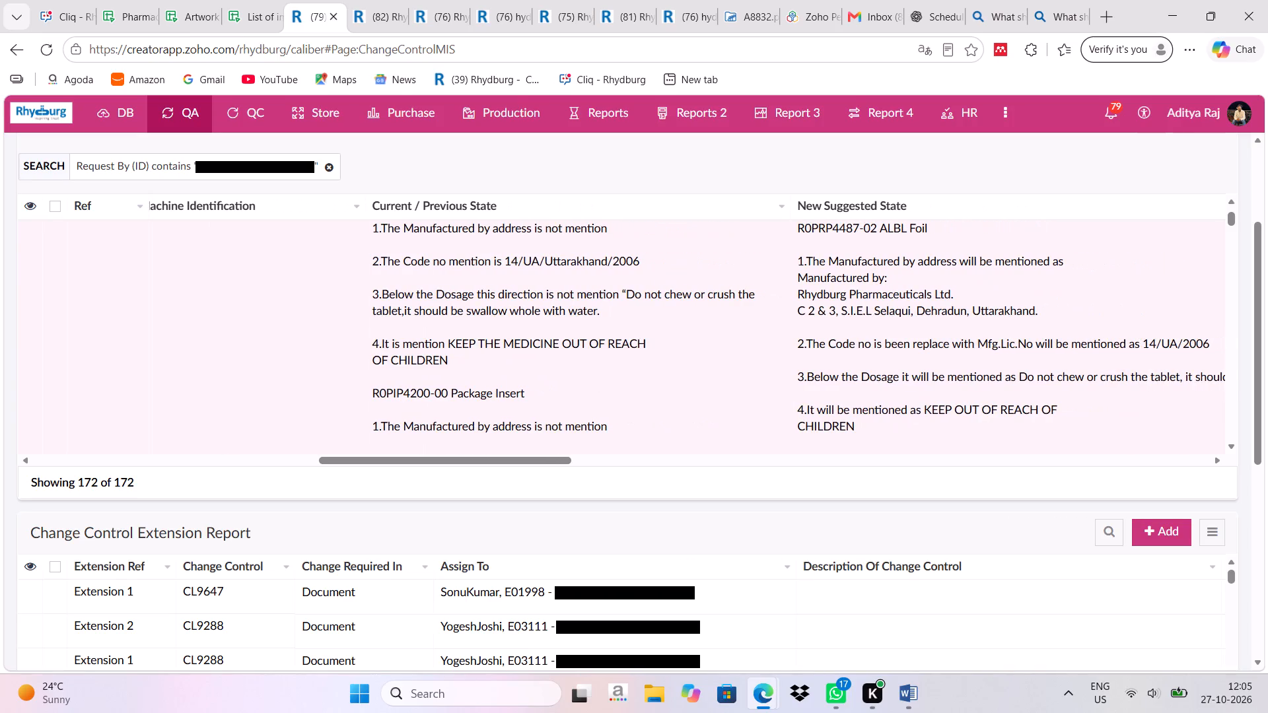
pyautogui.scroll(-1, 859, 361)
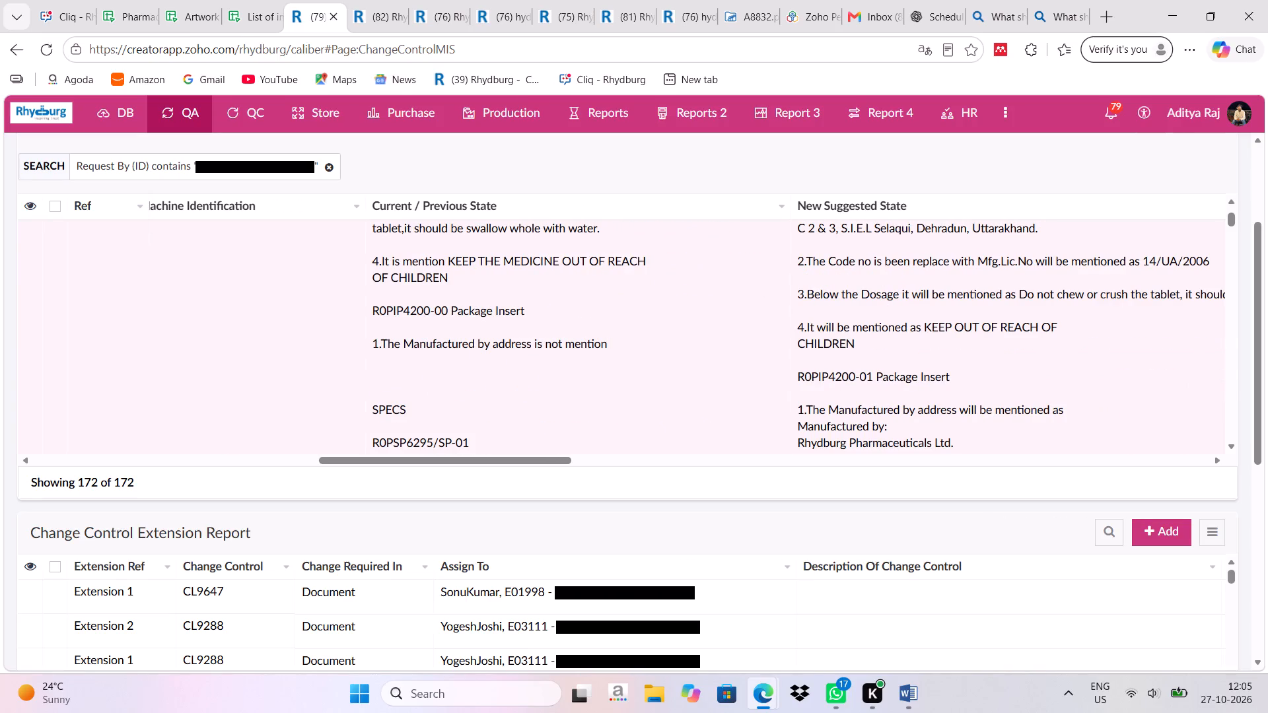
pyautogui.scroll(-1, 815, 360)
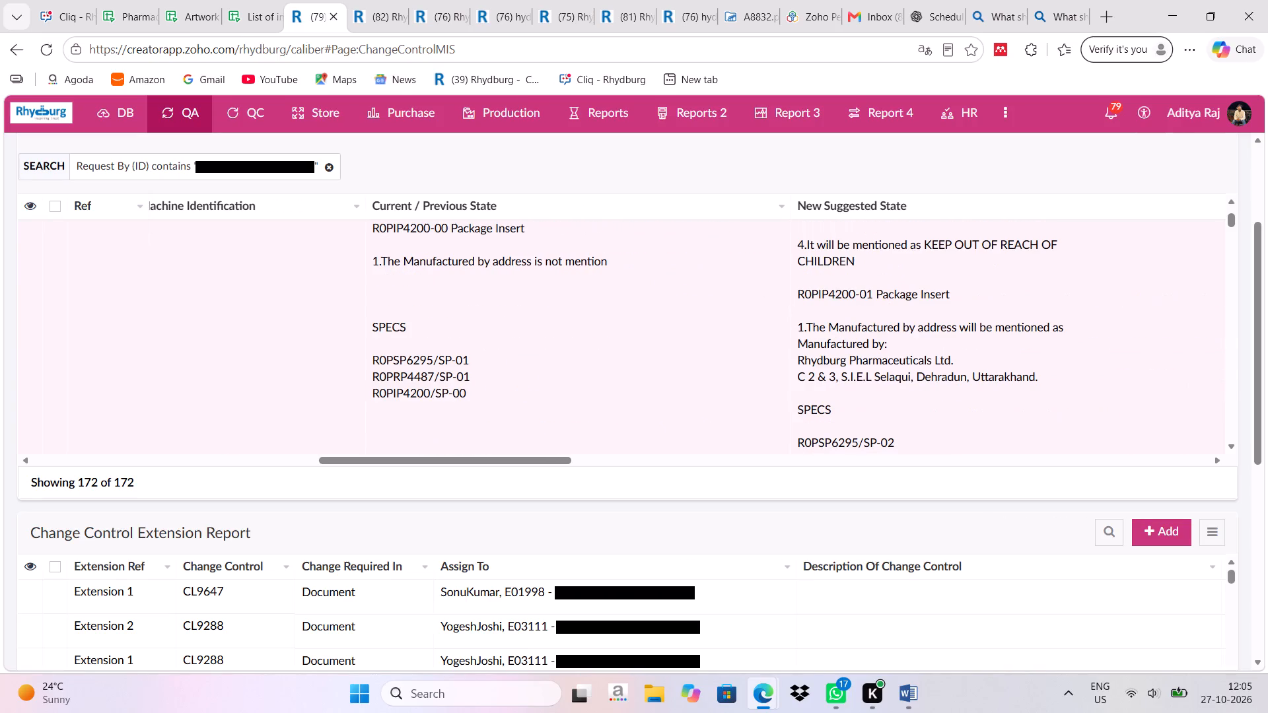
# Copy the reference number CL10230 from its row in the change control report.
pyautogui.scroll(6, 815, 360)
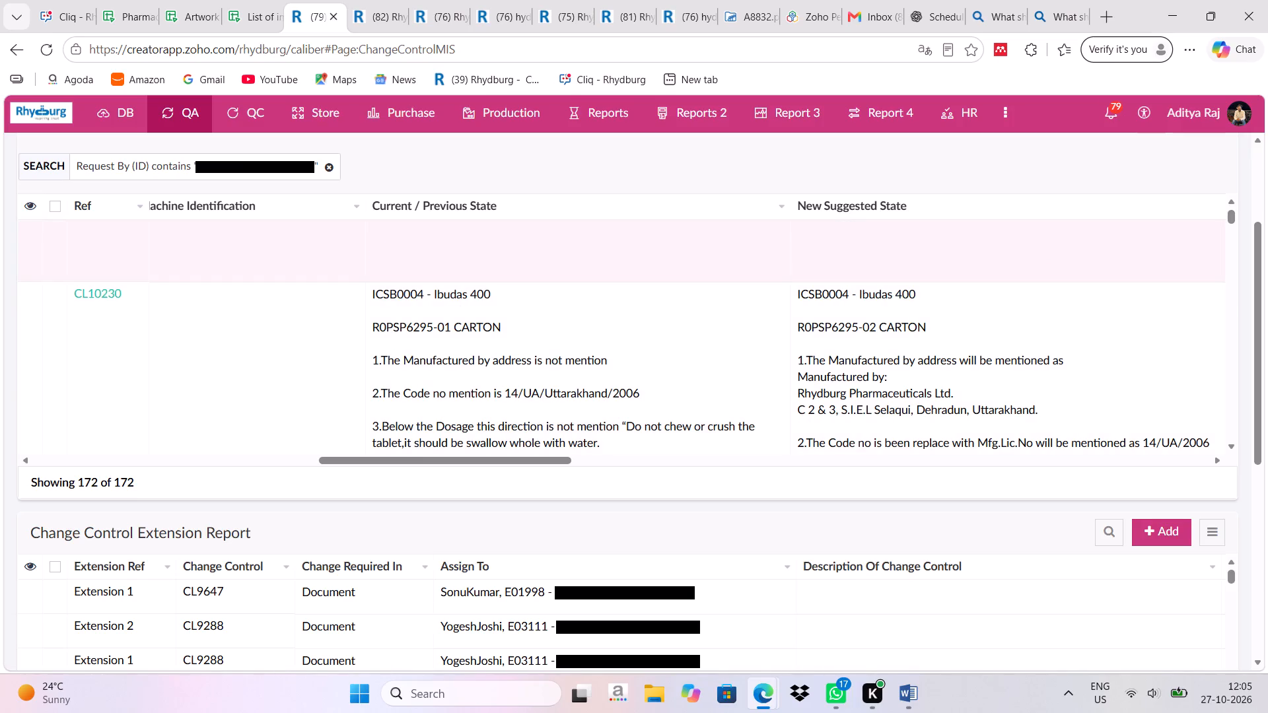
pyautogui.moveTo(64, 292); pyautogui.dragTo(135, 308)
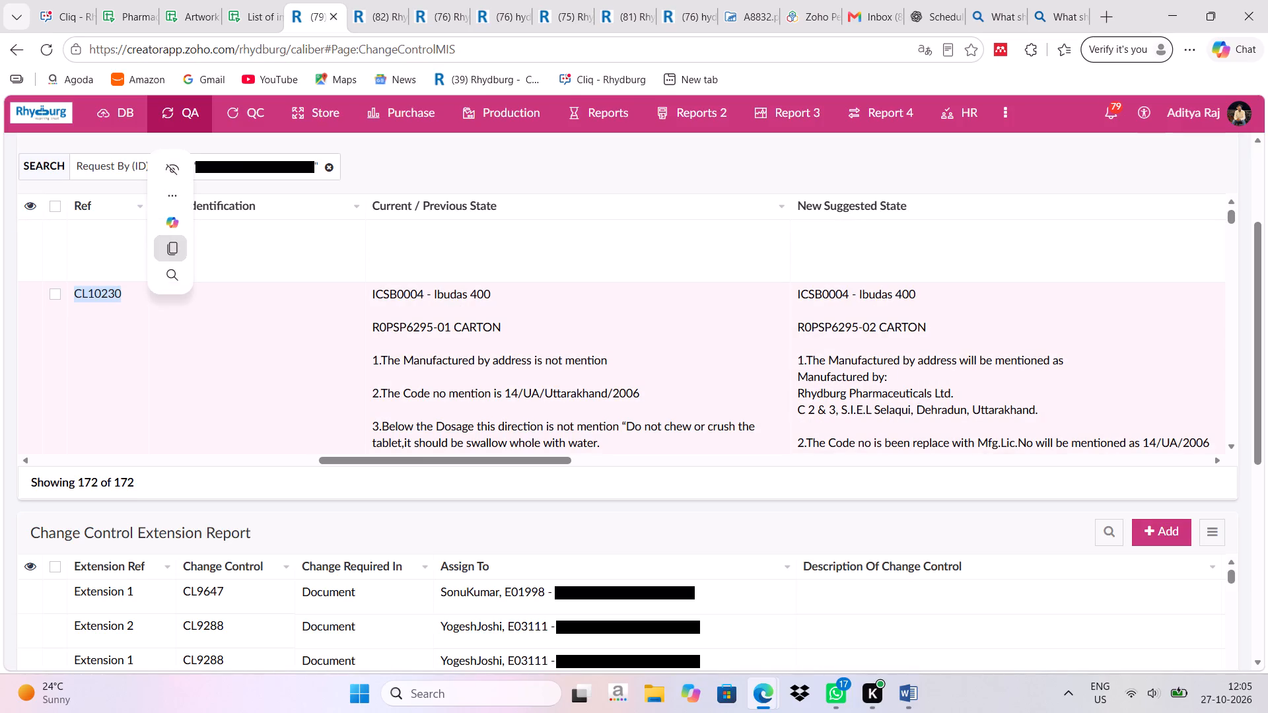
pyautogui.click(174, 250)
# Switch to Cliq, close the new artwork preview, and search for "sagar" to open the Quality Assurance change control executive's chat.
pyautogui.click(74, 8)
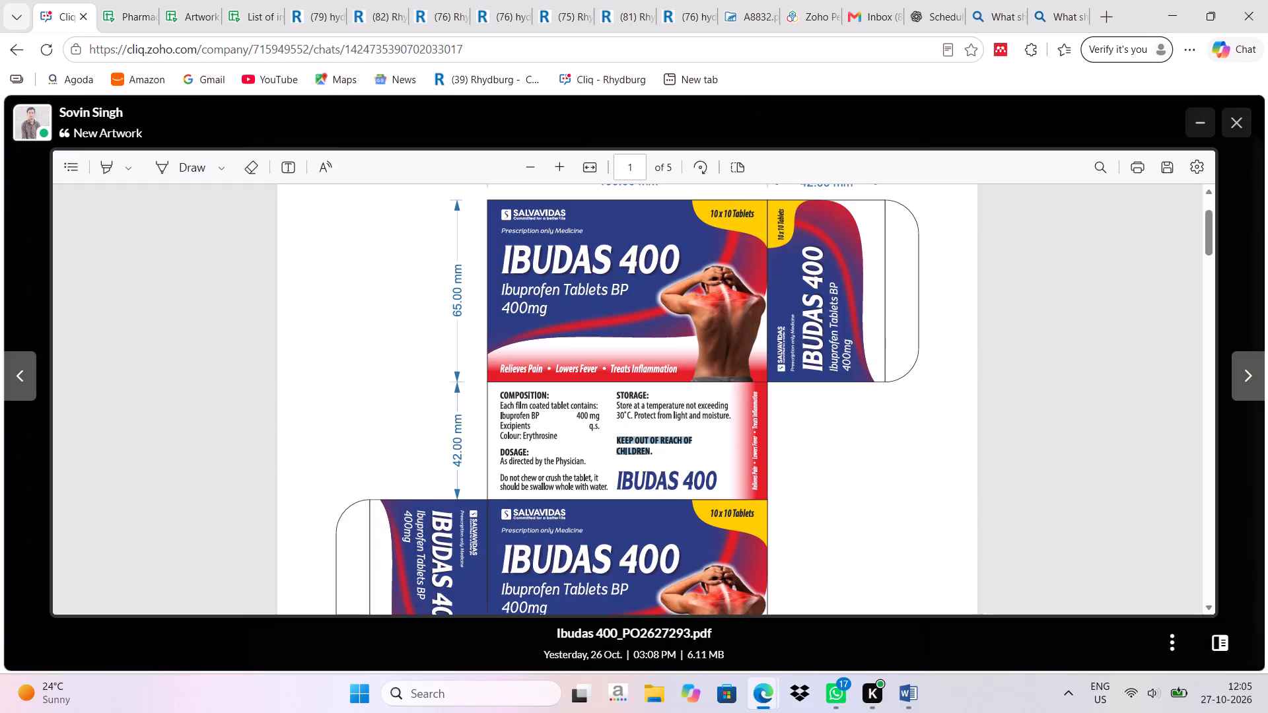
pyautogui.click(1238, 131)
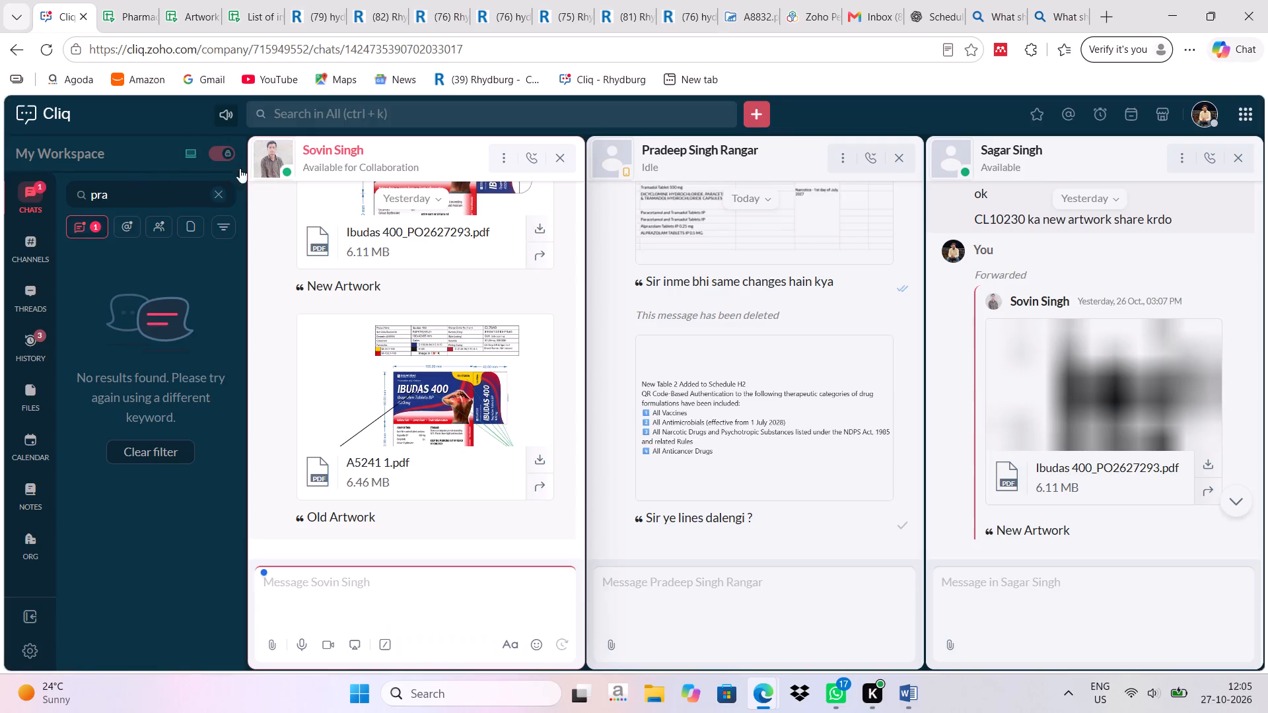
pyautogui.click(343, 121)
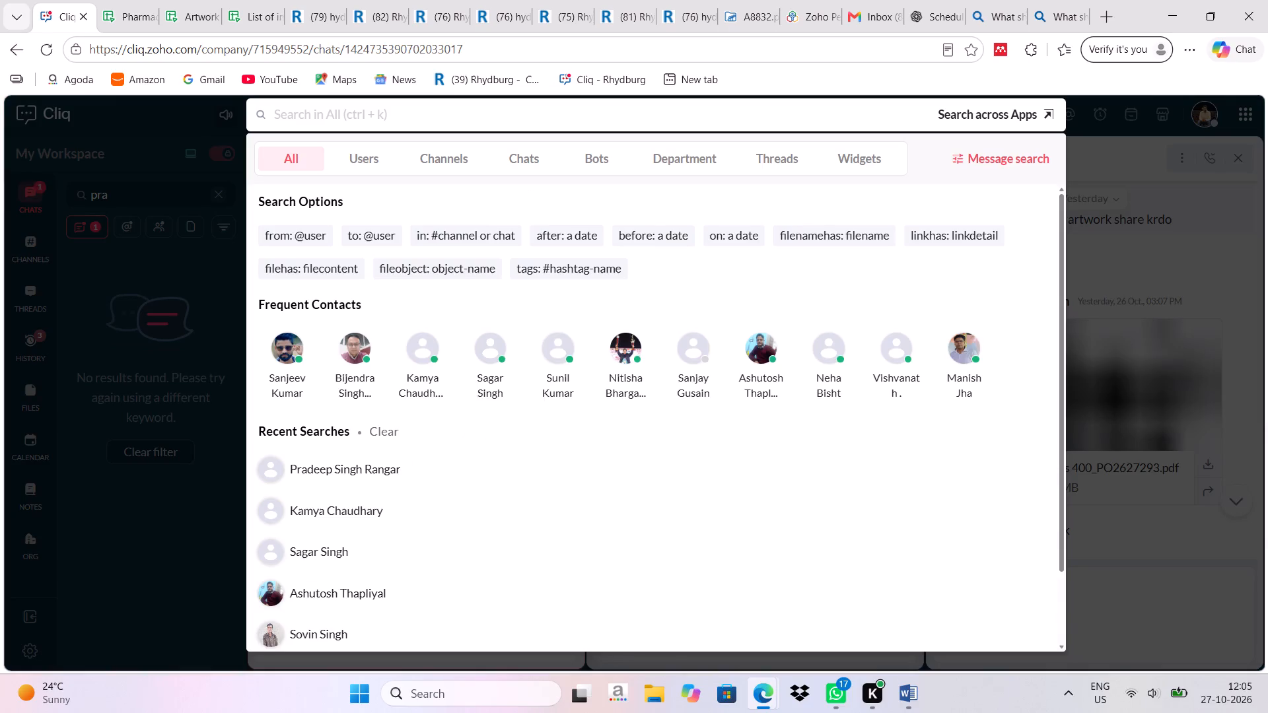
pyautogui.write('sagar')
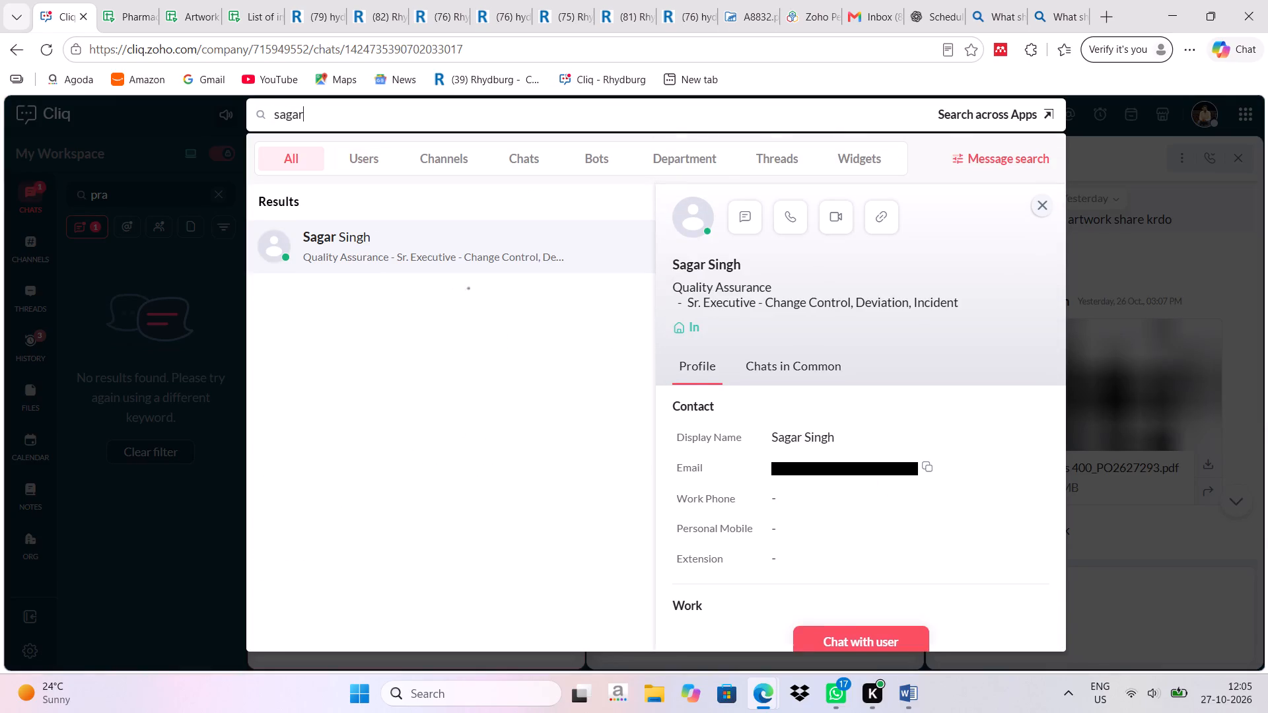
pyautogui.click(737, 214)
# Reply to the CL10230 message in the artwork sender's chat with "Sir ye update hoo rkhe hain".
pyautogui.scroll(-4, 256, 529)
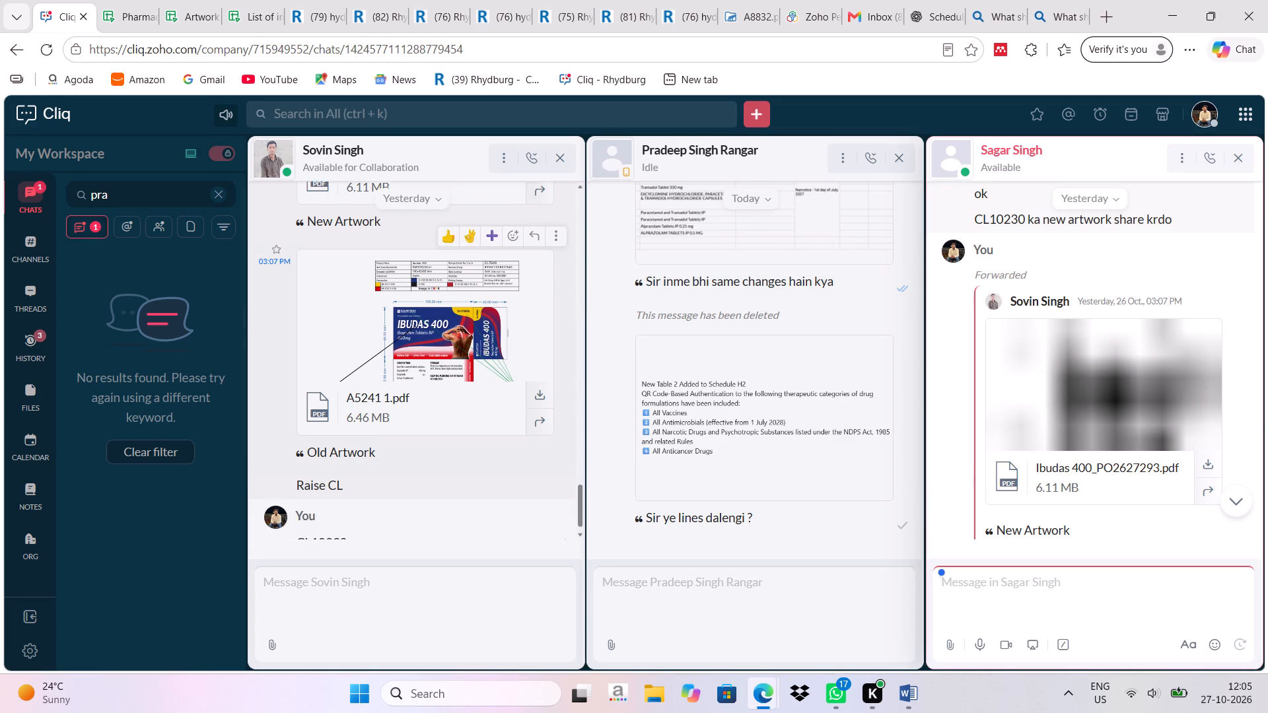
pyautogui.scroll(-8, 324, 473)
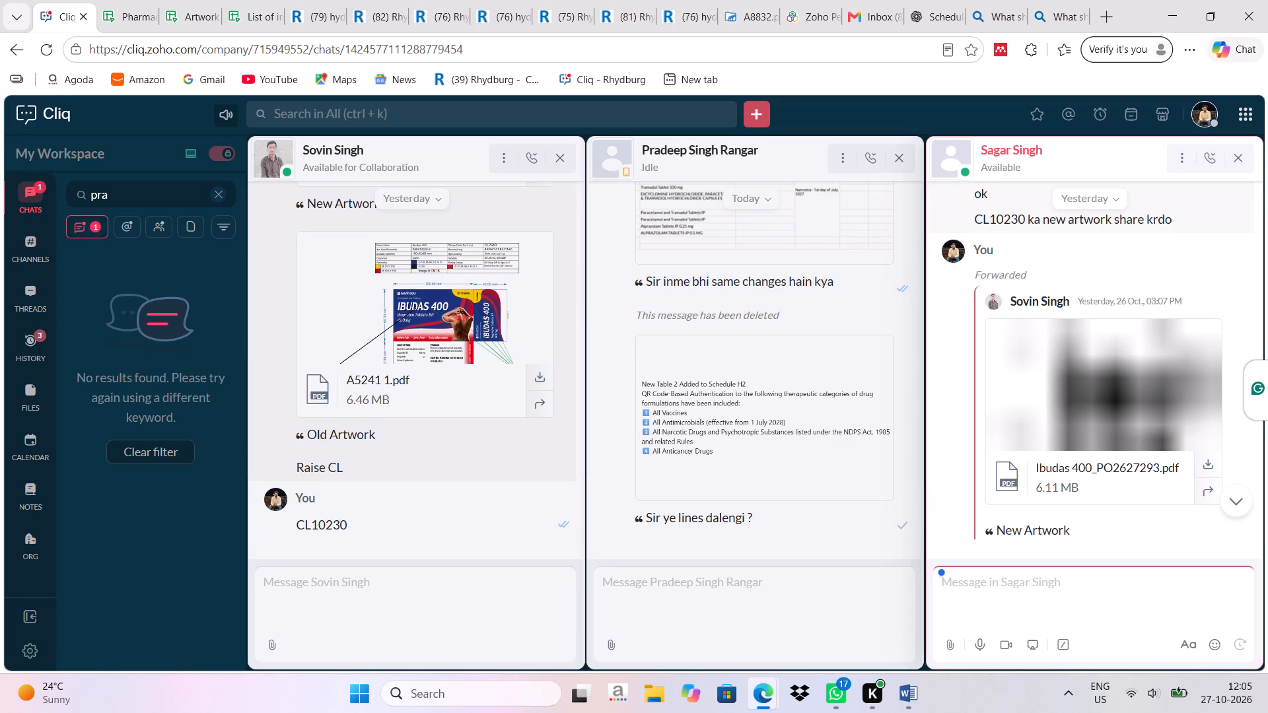
pyautogui.click(536, 502)
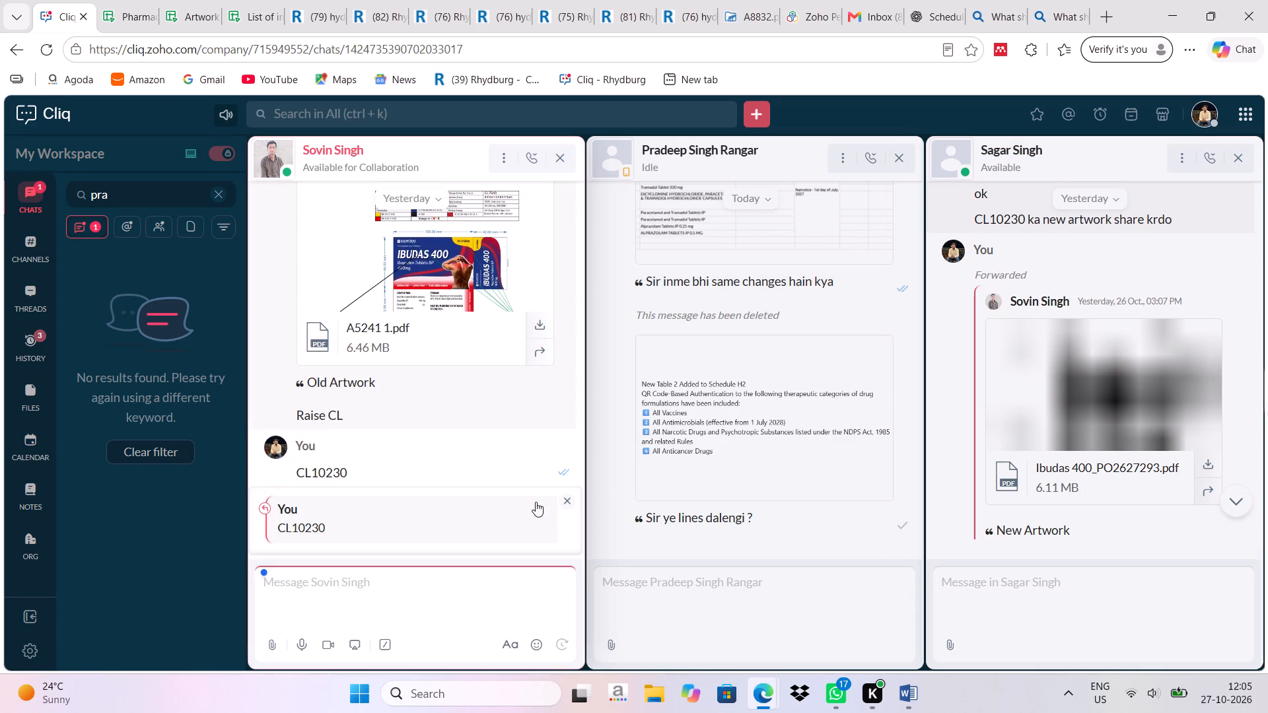
pyautogui.write('Sir ye update hoo rkhe hain')
pyautogui.press('Return')
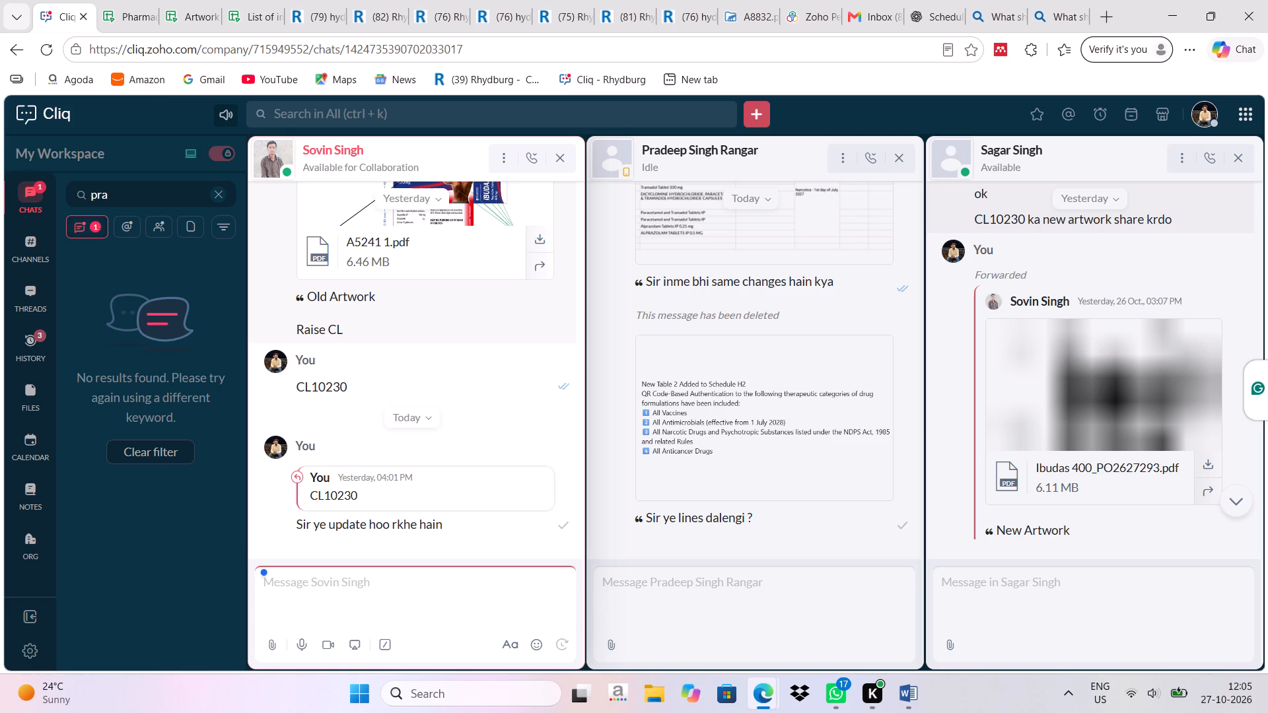
# Open Cricbuzz in a new tab and read the New Zealand vs India 3rd T20I page through the teams and toss comments.
pyautogui.click(1111, 12)
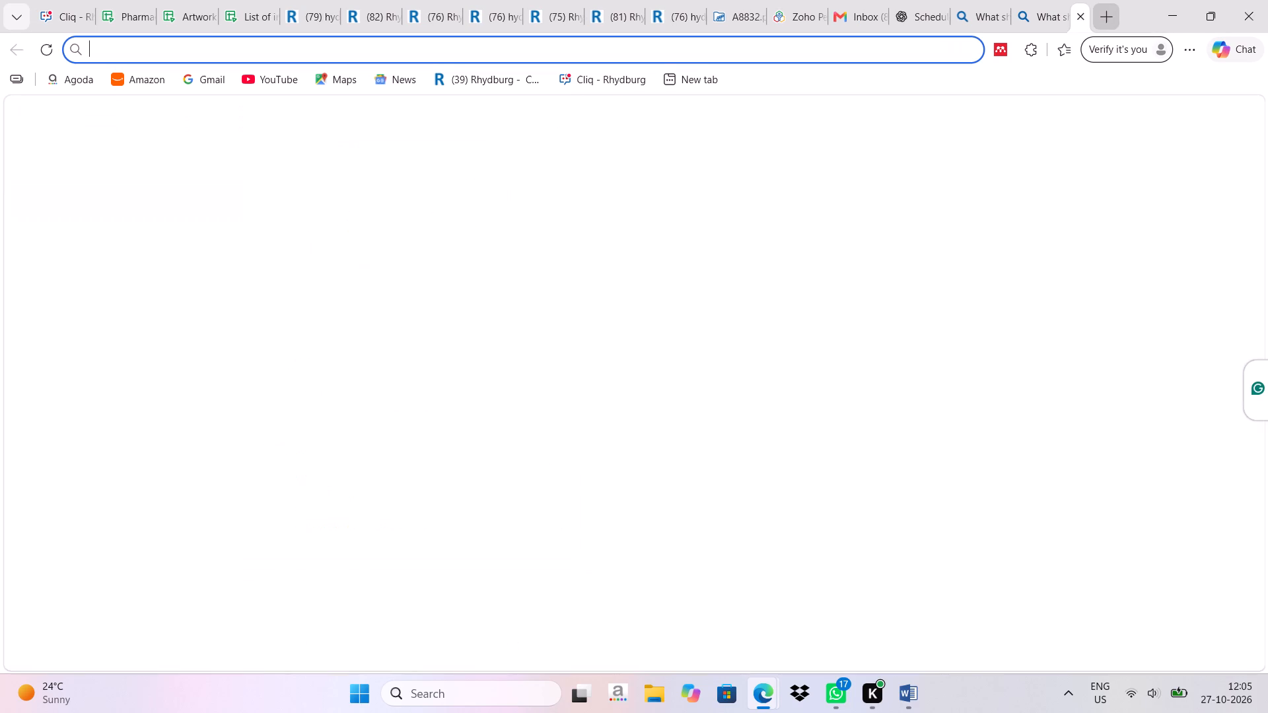
pyautogui.write('cri')
pyautogui.click(265, 83)
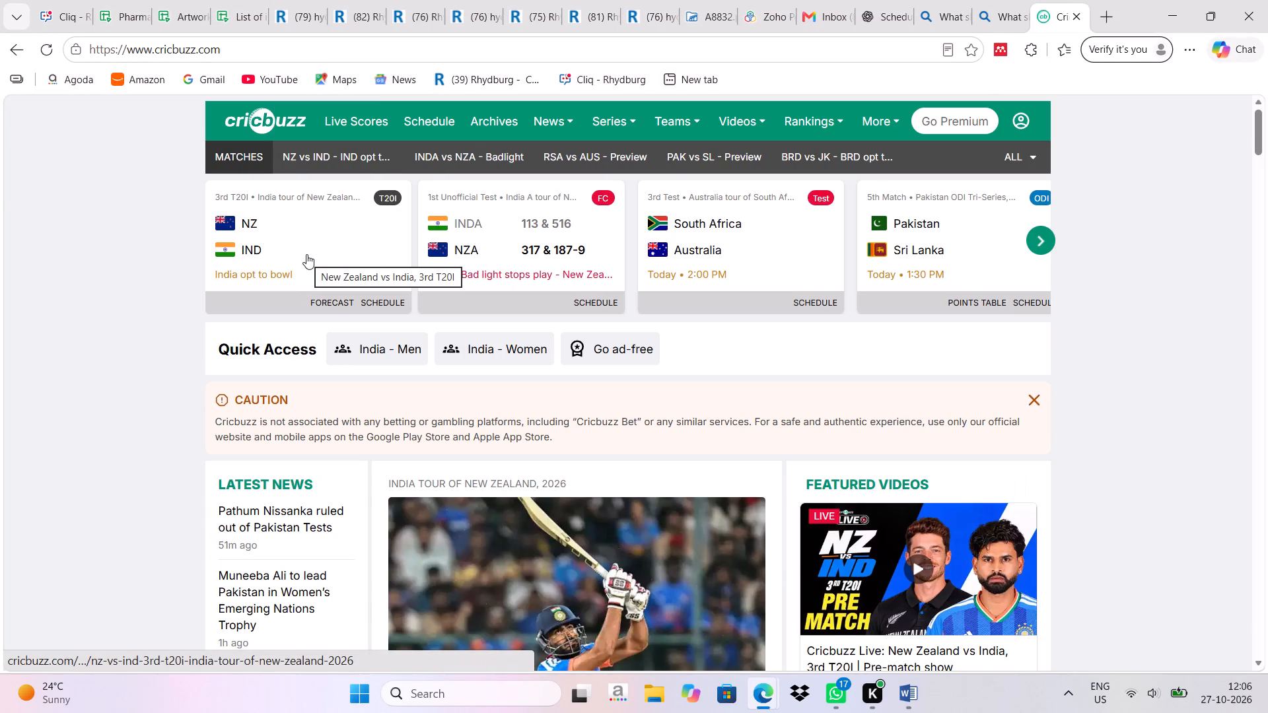
pyautogui.click(306, 254)
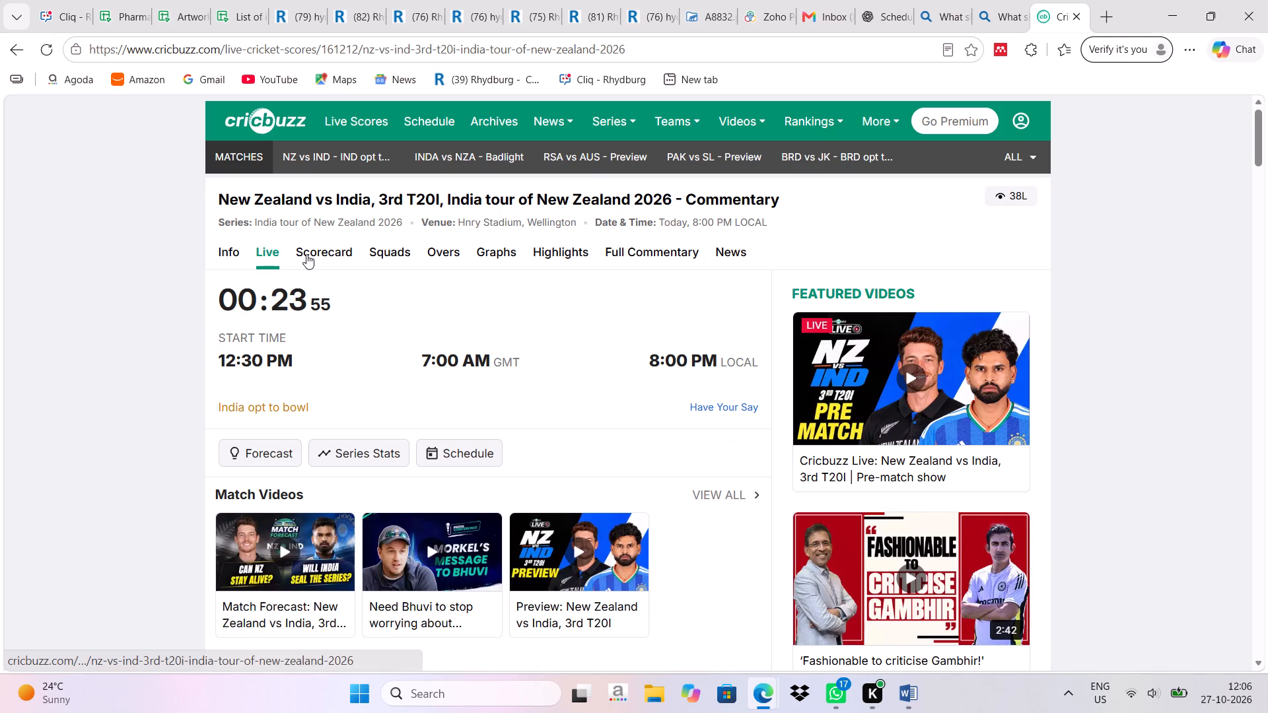
pyautogui.scroll(-3, 314, 353)
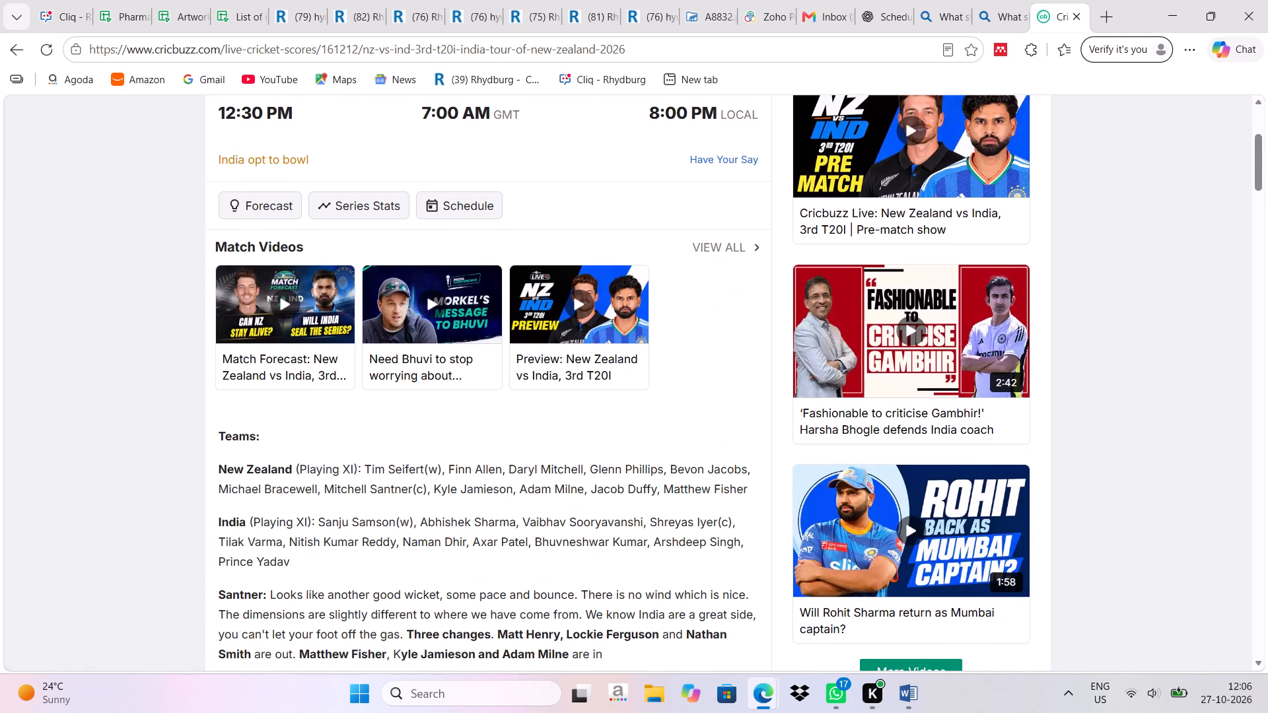
pyautogui.scroll(-1, 480, 568)
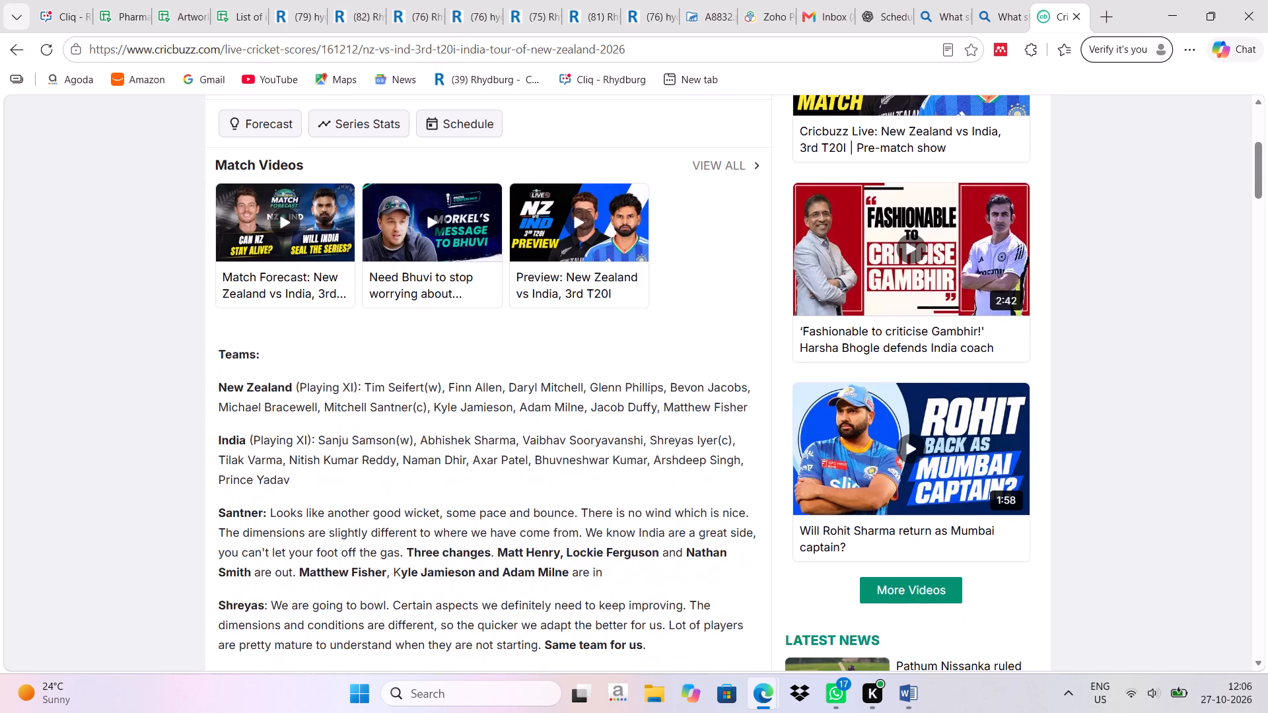
pyautogui.scroll(-1, 450, 518)
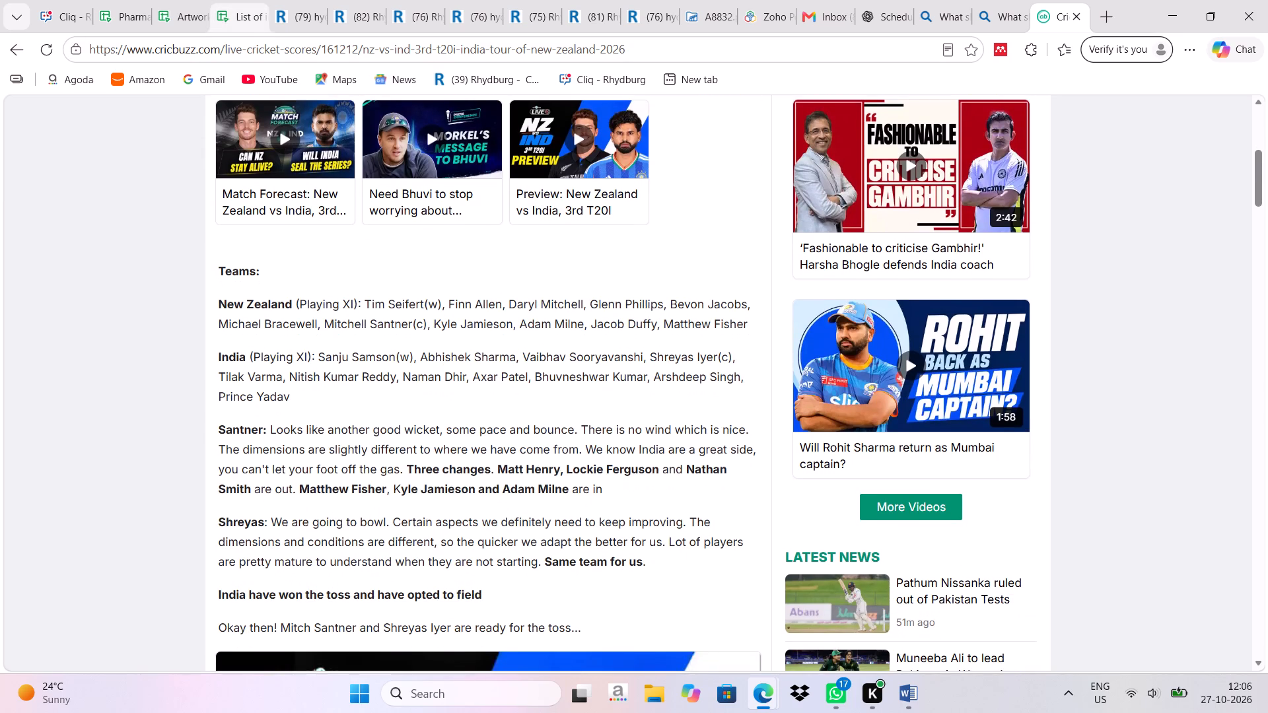
# Return to the change control report and review CL10230's current and suggested states from CARTON through the ALBL Foil points.
pyautogui.click(298, 12)
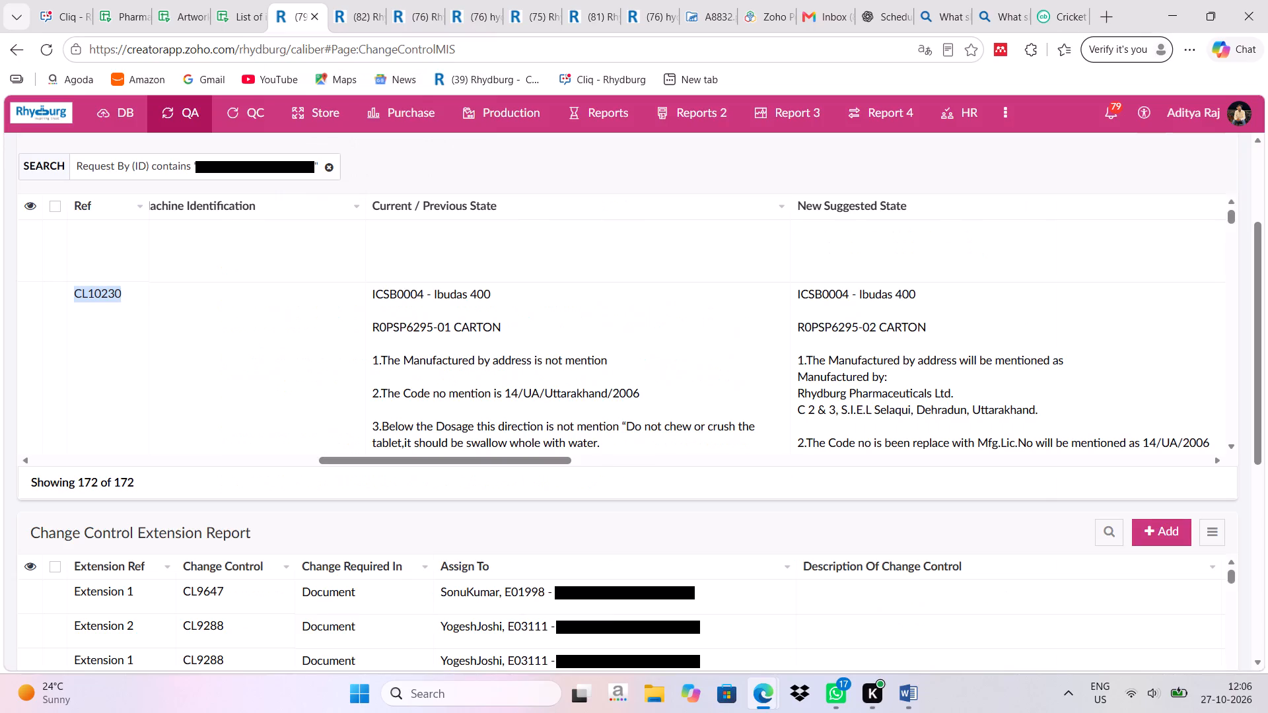
pyautogui.scroll(-1, 432, 358)
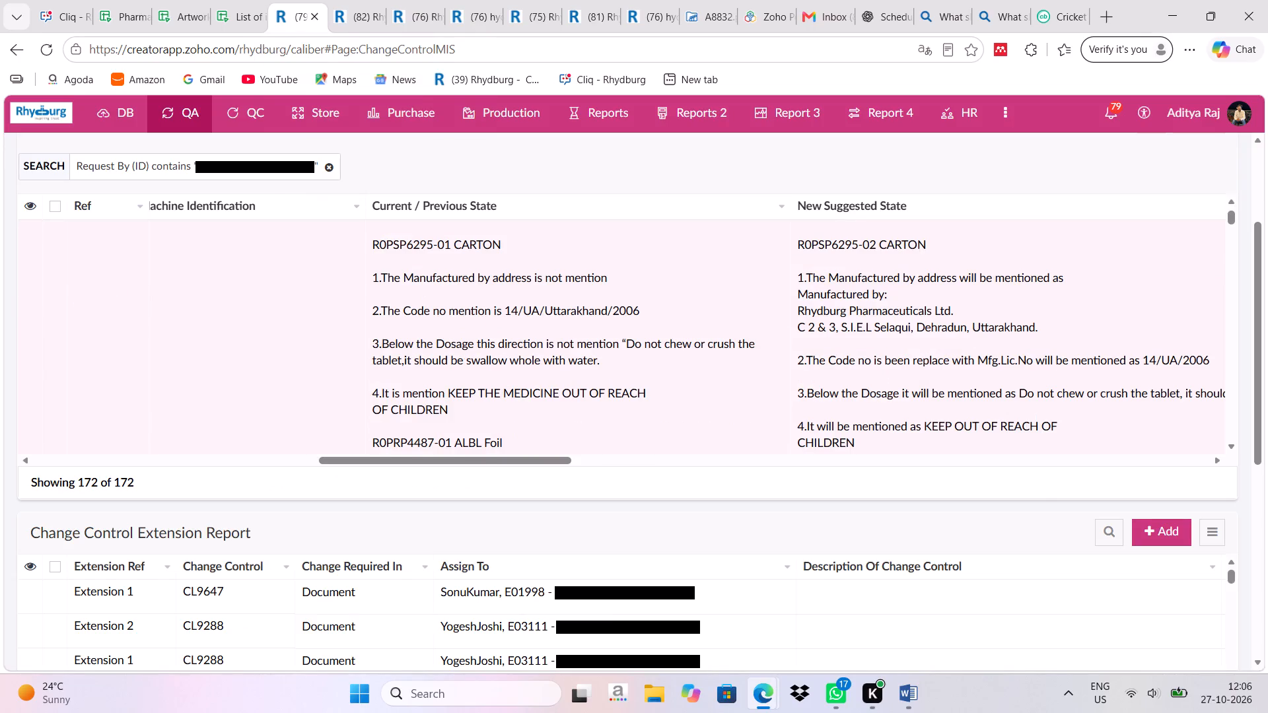
pyautogui.scroll(-2, 466, 366)
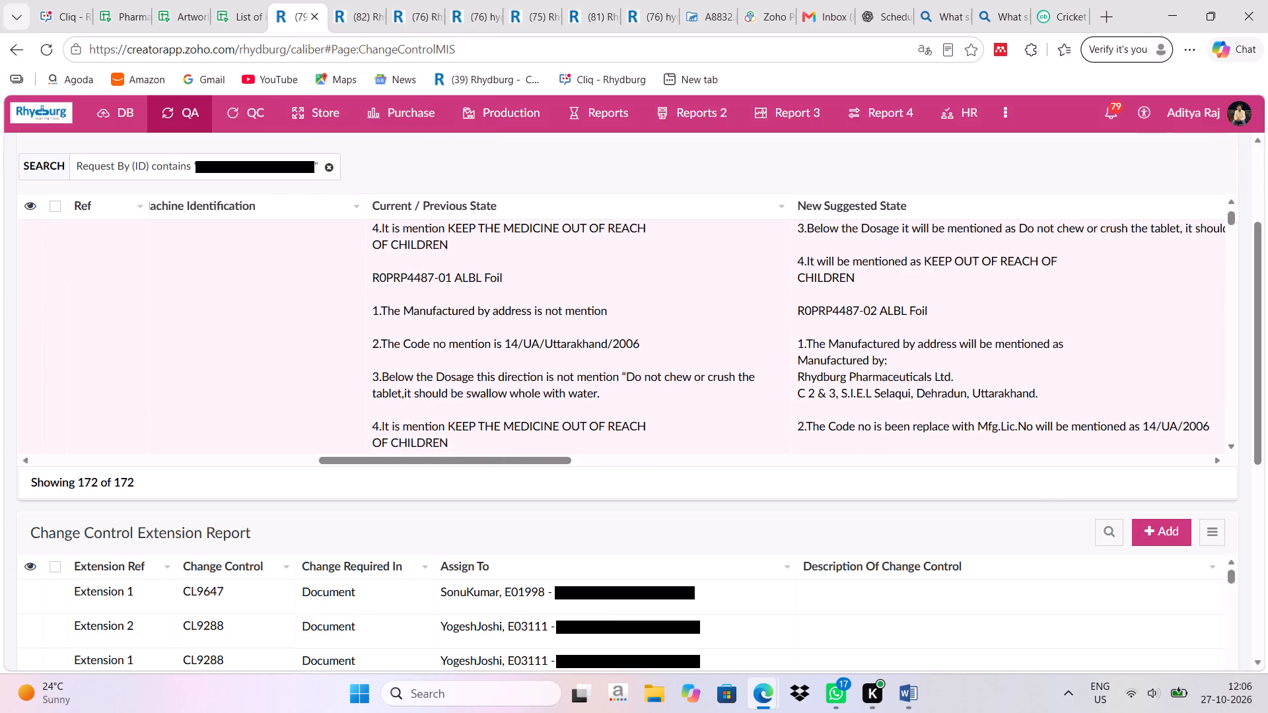
# Open the new artwork Ibudas 400_PO2627293.pdf in Cliq and examine its carton and foil pages against the CL10230 points.
pyautogui.click(49, 16)
pyautogui.scroll(1, 336, 396)
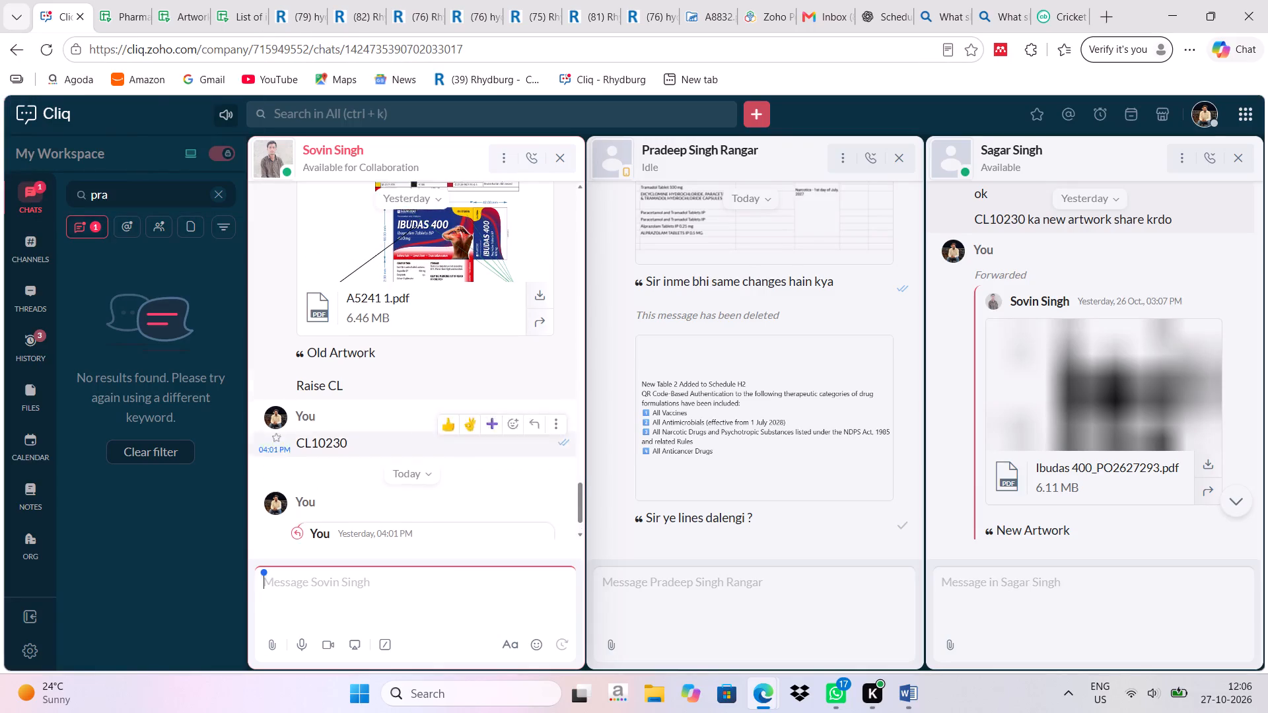
pyautogui.scroll(2, 390, 347)
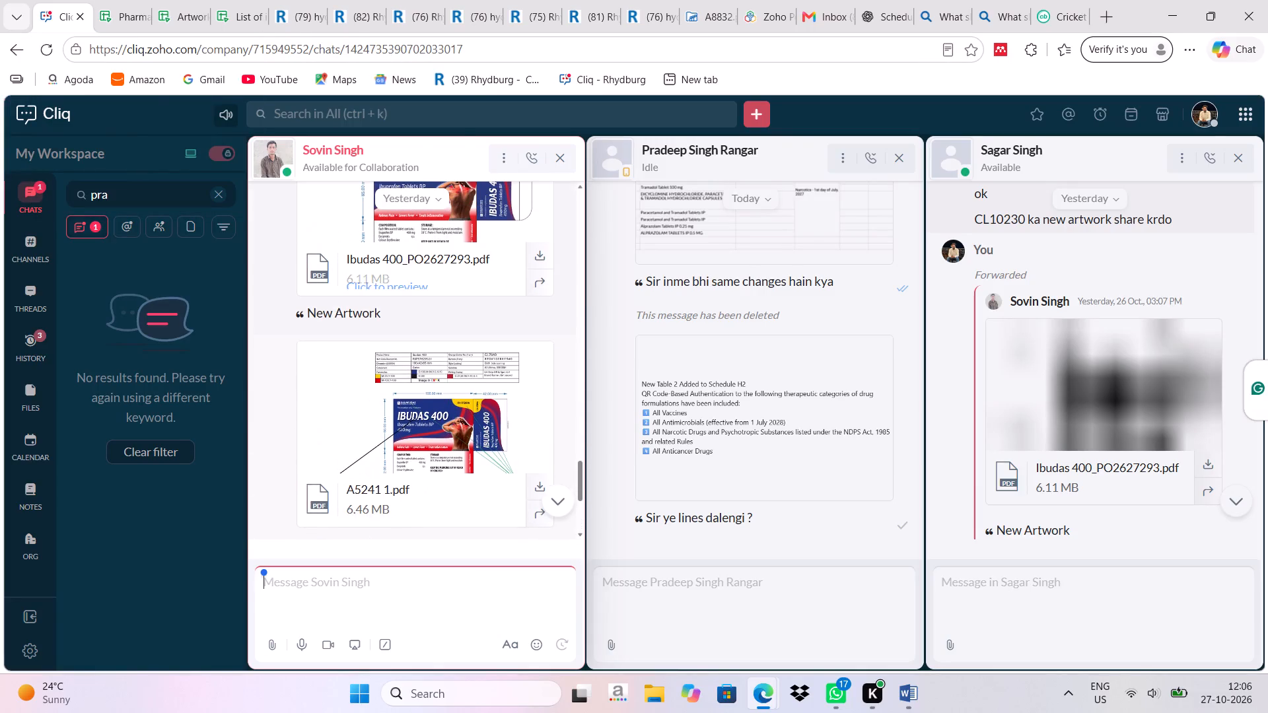
pyautogui.click(397, 280)
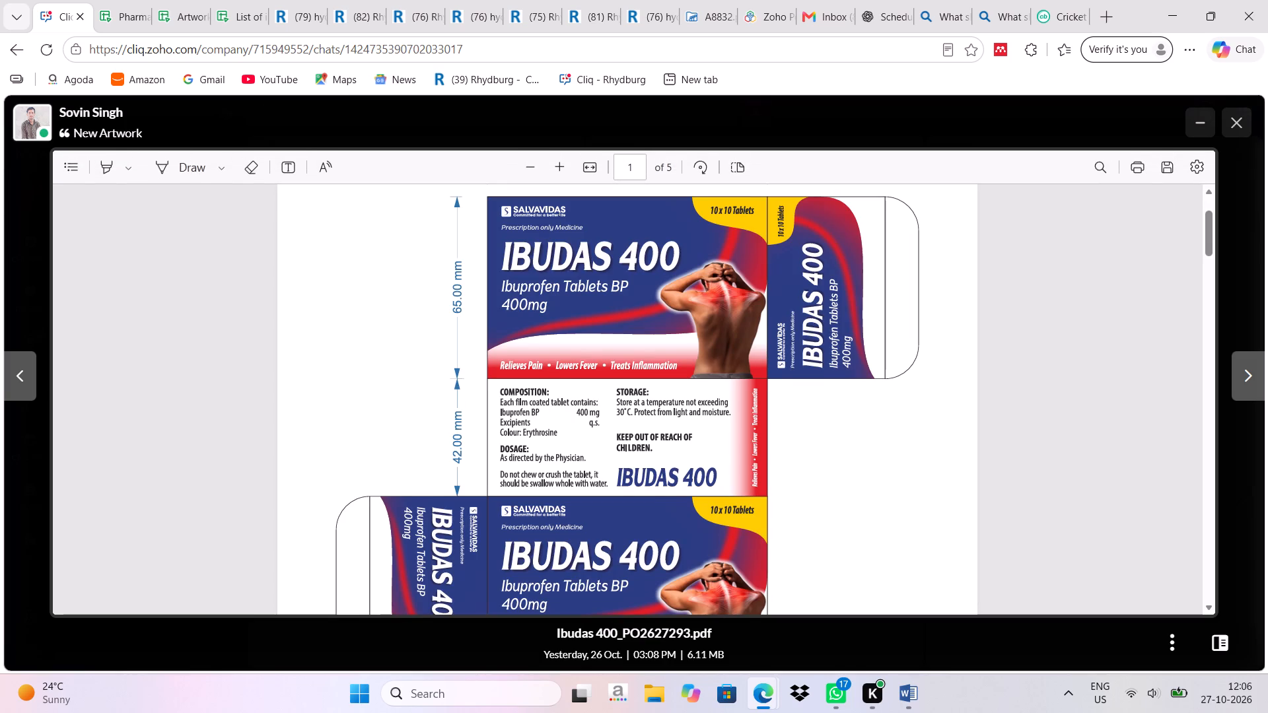
pyautogui.scroll(-4, 557, 492)
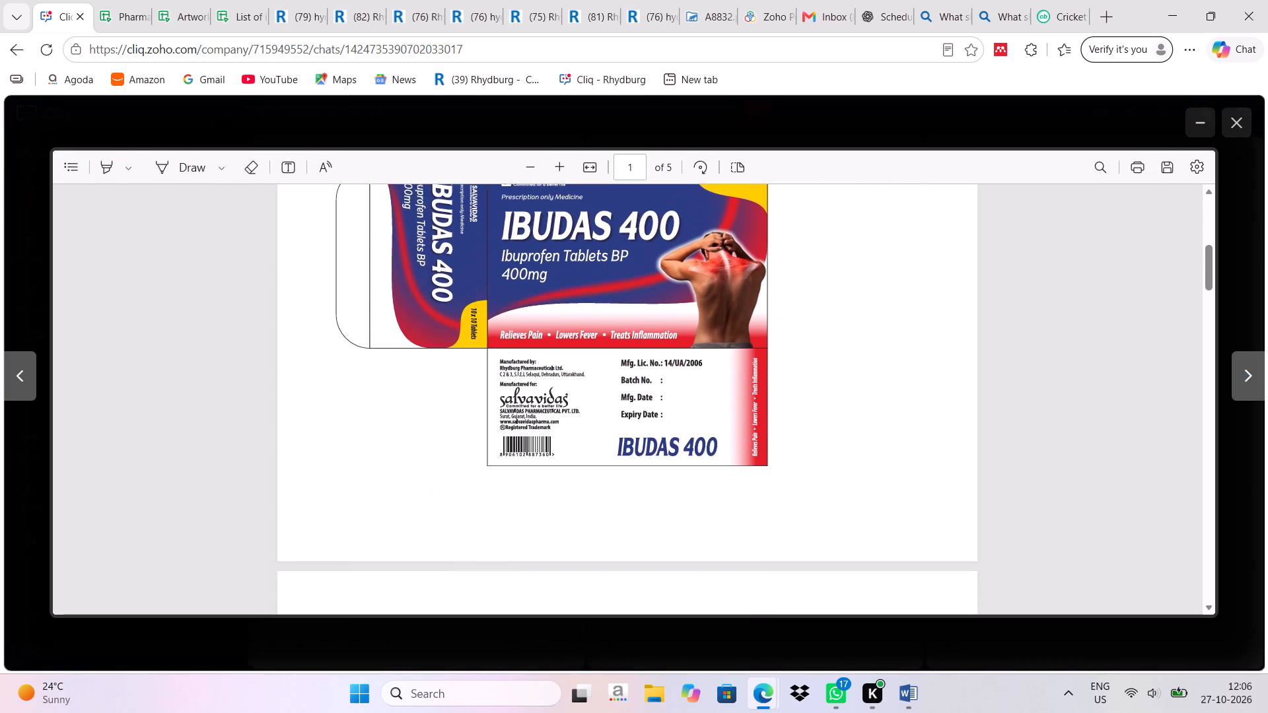
pyautogui.scroll(-20, 557, 492)
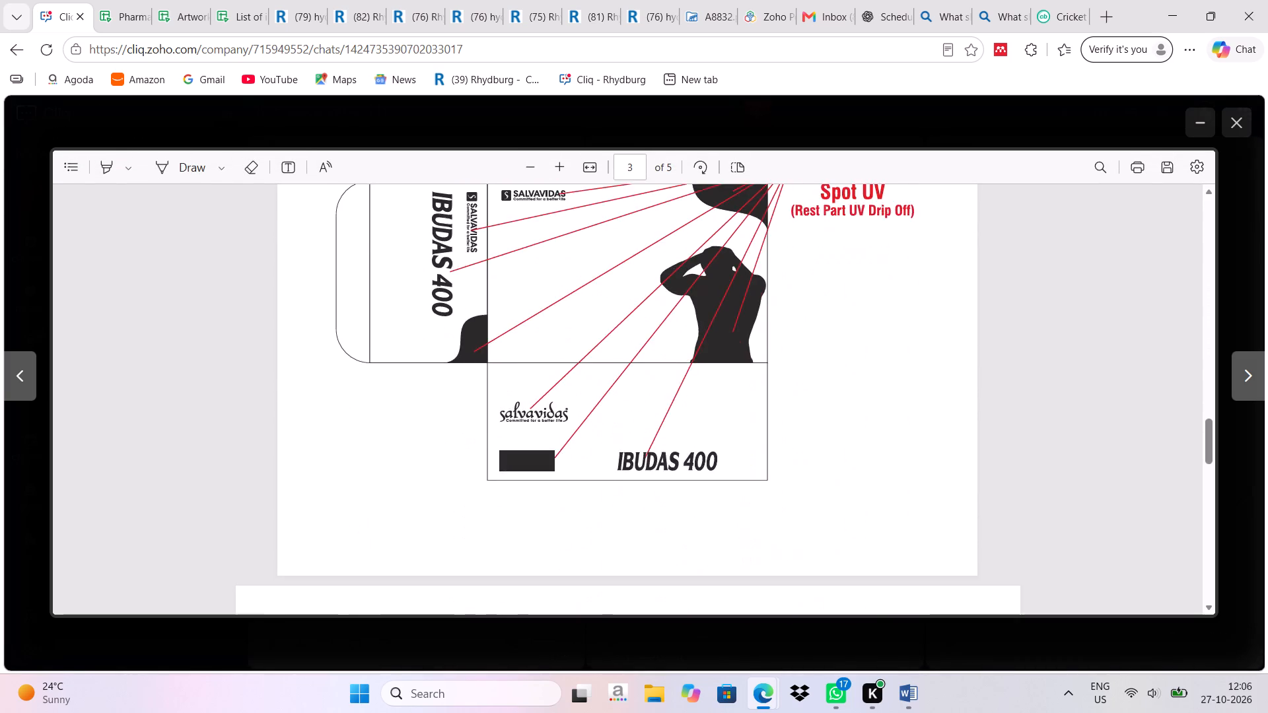
pyautogui.scroll(-12, 543, 562)
pyautogui.scroll(6, 543, 562)
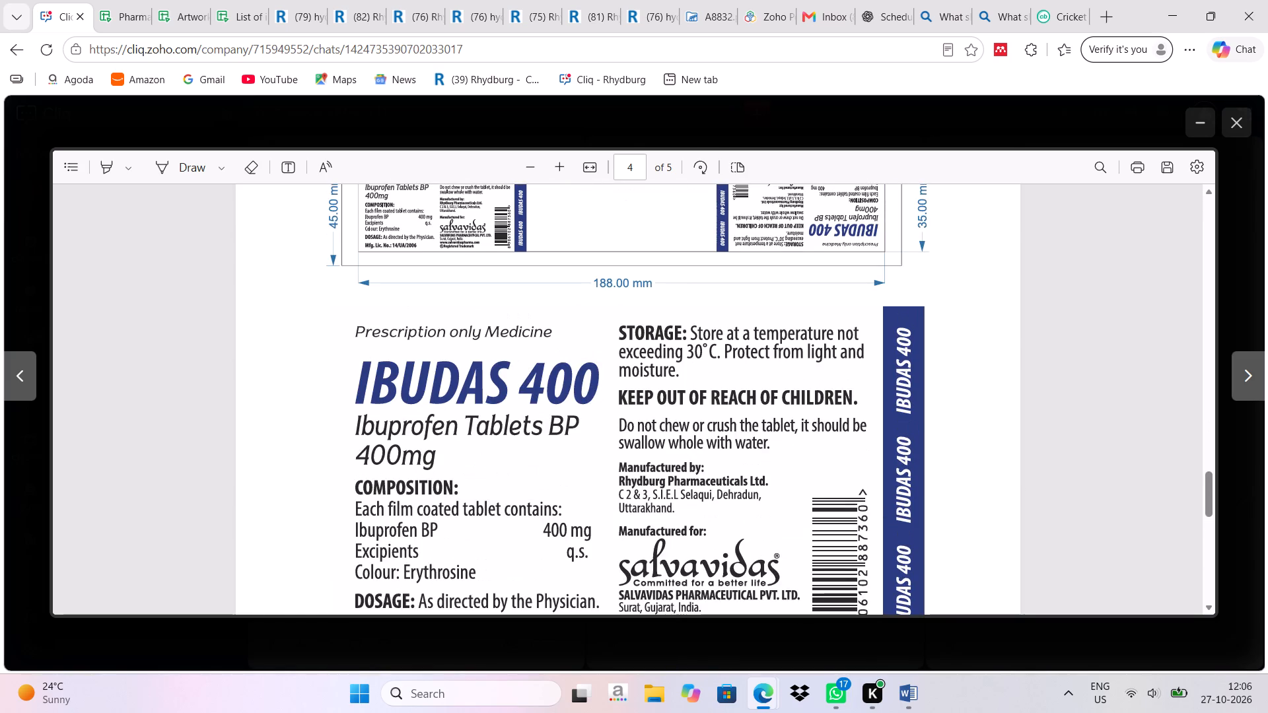
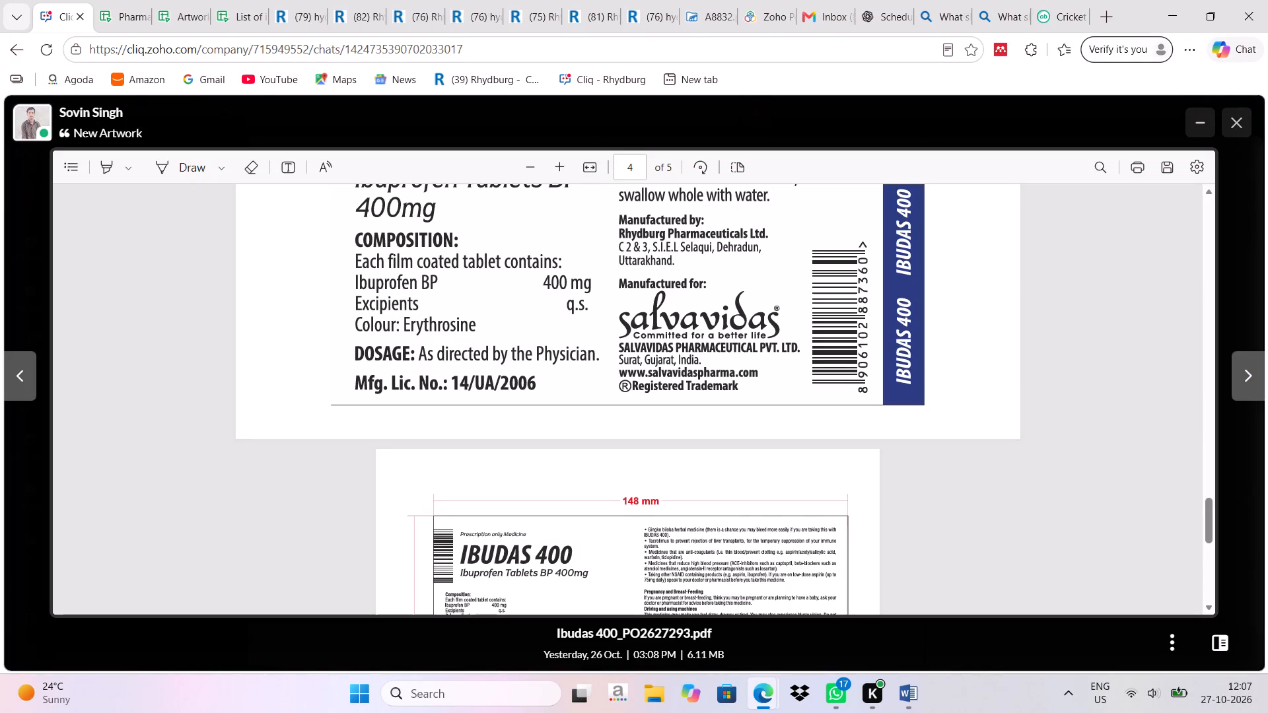
# Open the old artwork A5241 1.pdf from the chat and examine its carton panels, including the batch and code number area.
pyautogui.click(1239, 121)
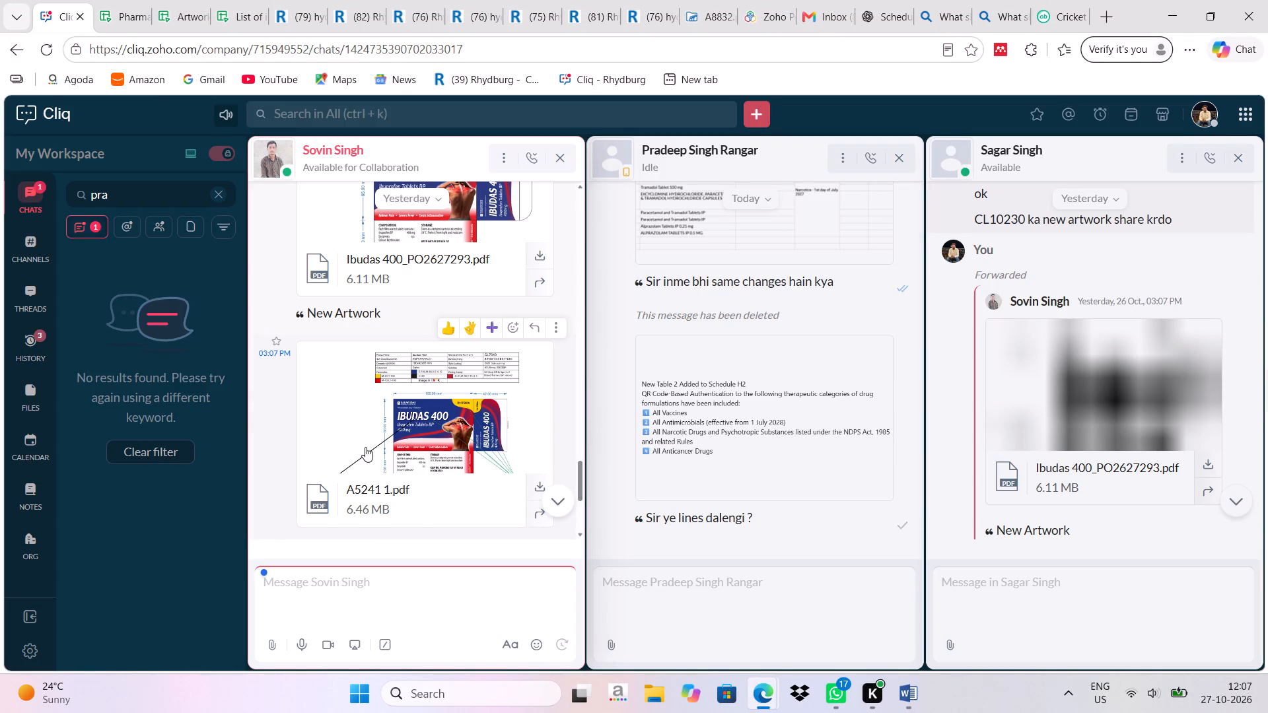
pyautogui.click(380, 509)
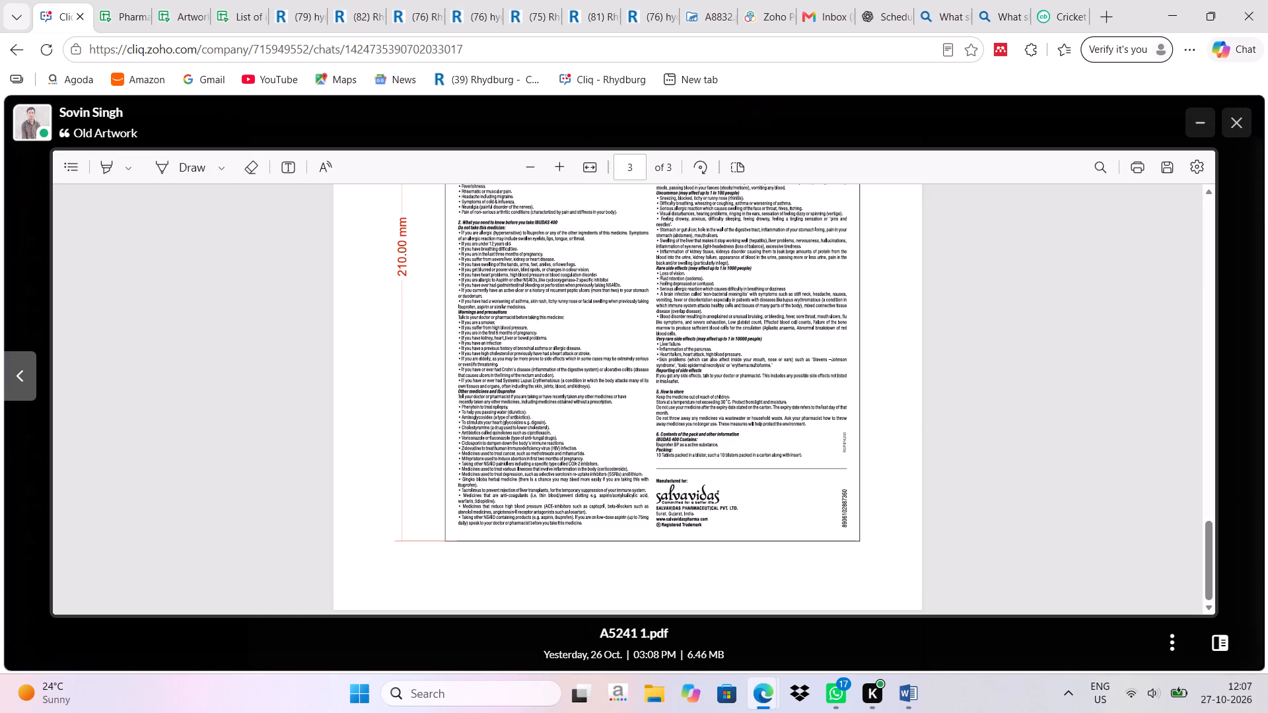
pyautogui.scroll(18, 715, 442)
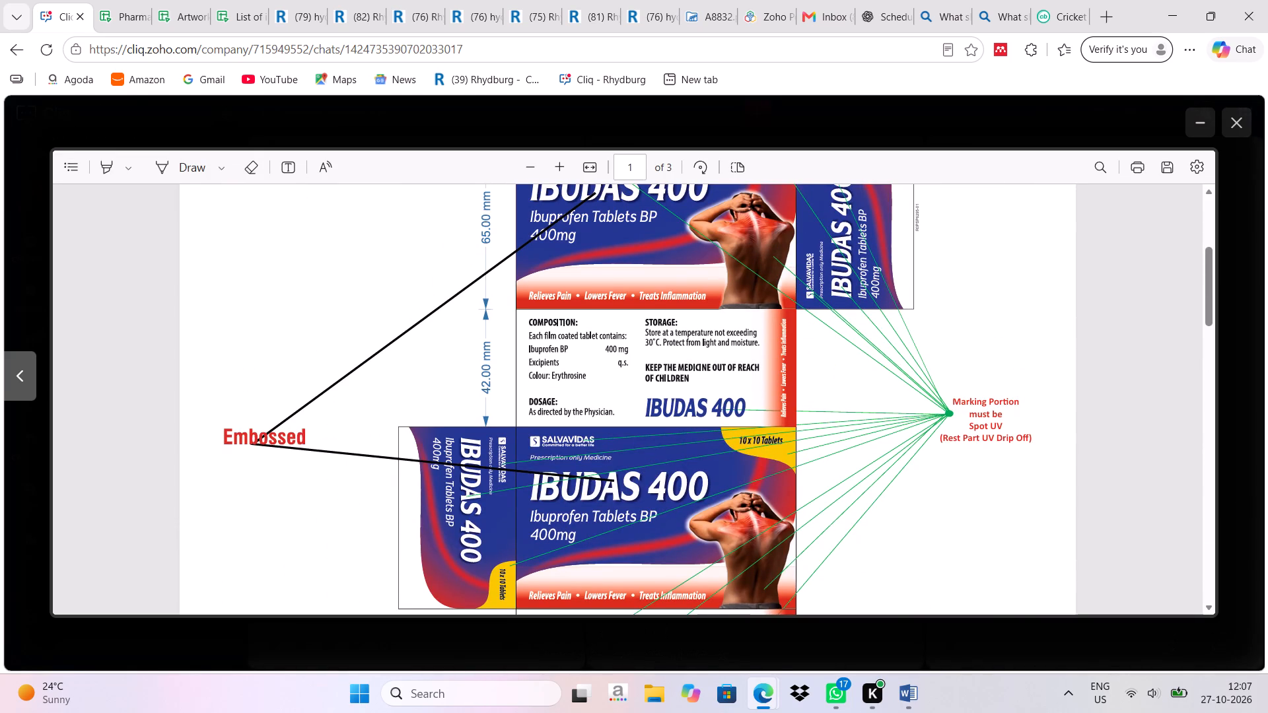
pyautogui.scroll(-3, 715, 442)
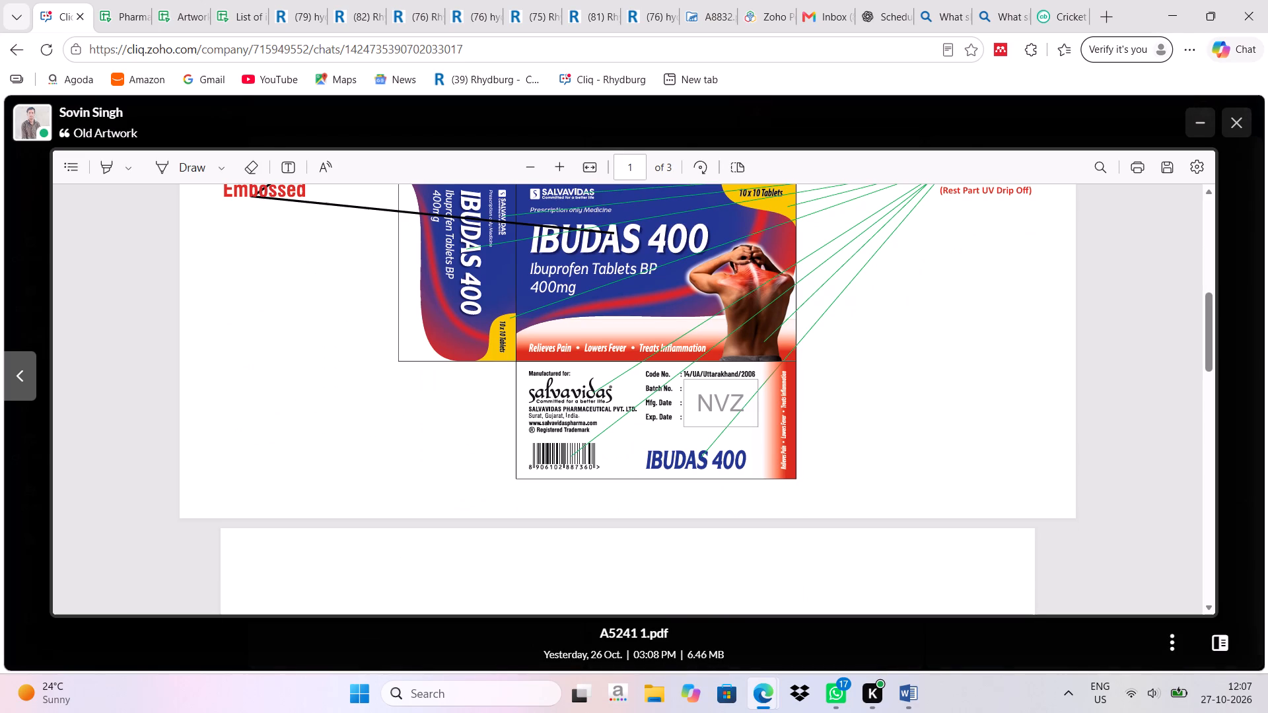
pyautogui.click(1234, 127)
# Open the new artwork Ibudas 400_PO2627293.pdf and examine its carton, embossing and foil pages for differences from the old artwork.
pyautogui.click(413, 284)
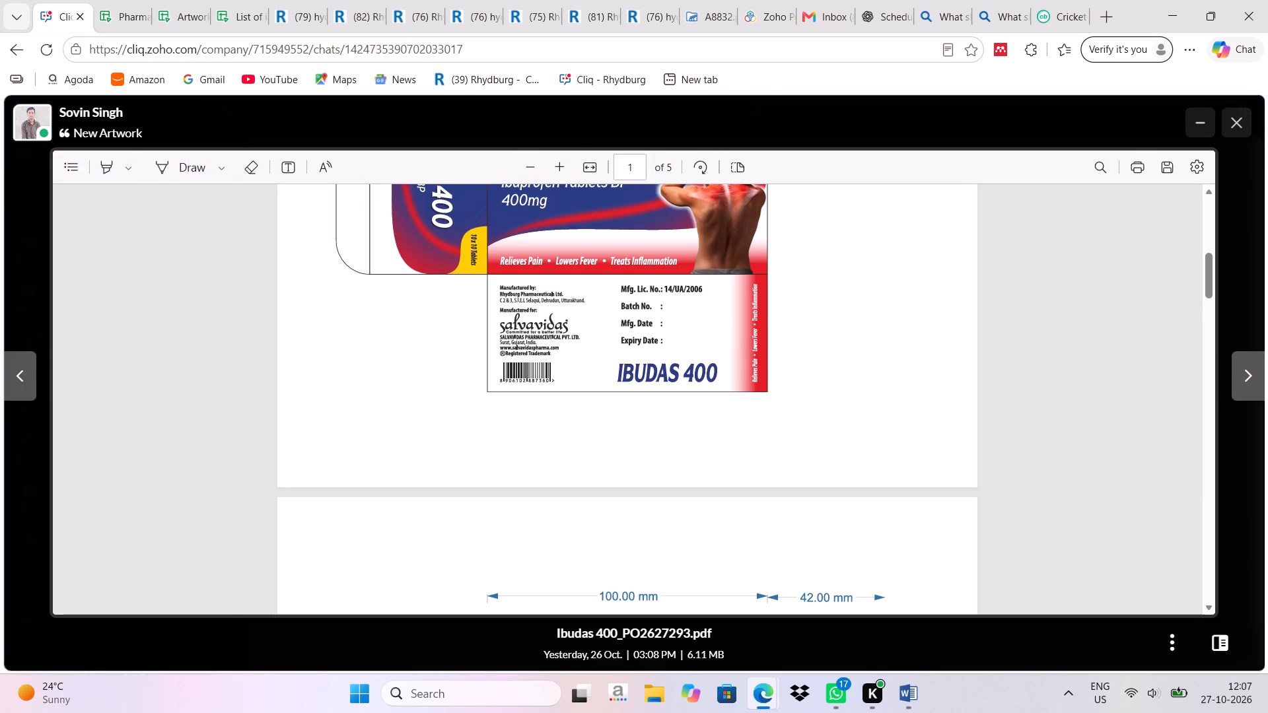
pyautogui.scroll(2, 740, 416)
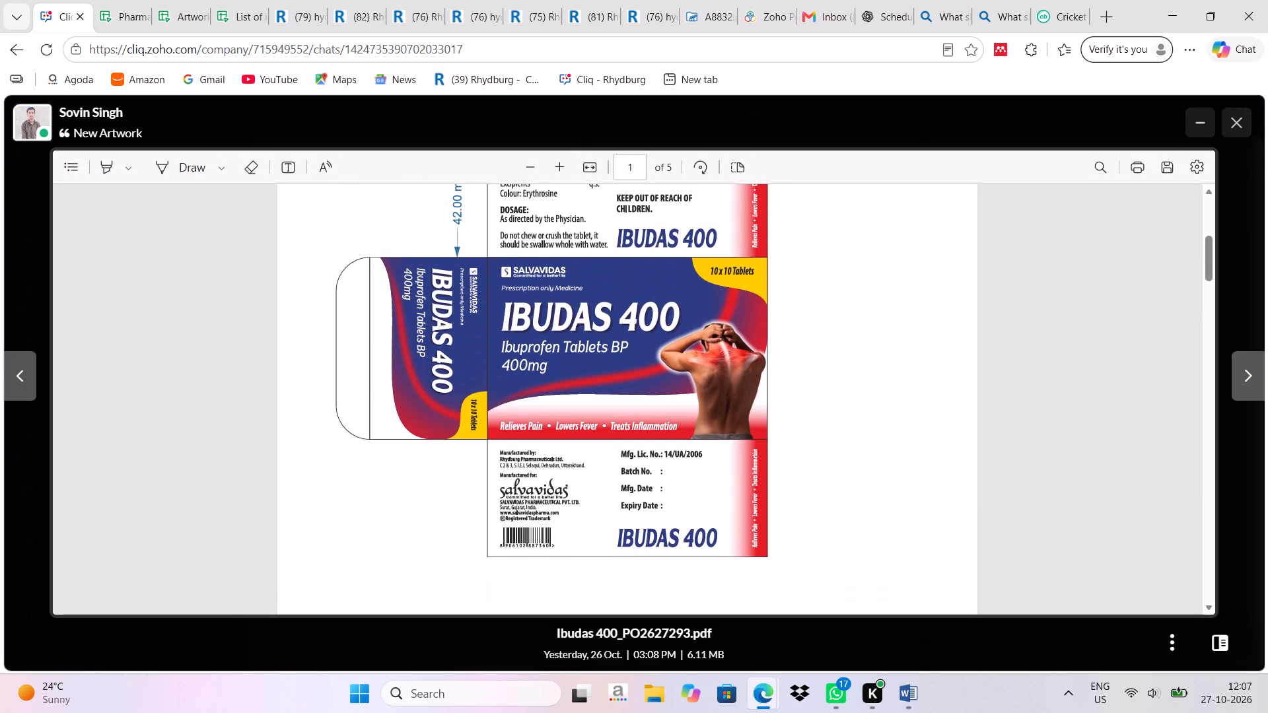
pyautogui.scroll(2, 740, 416)
pyautogui.scroll(-2, 740, 416)
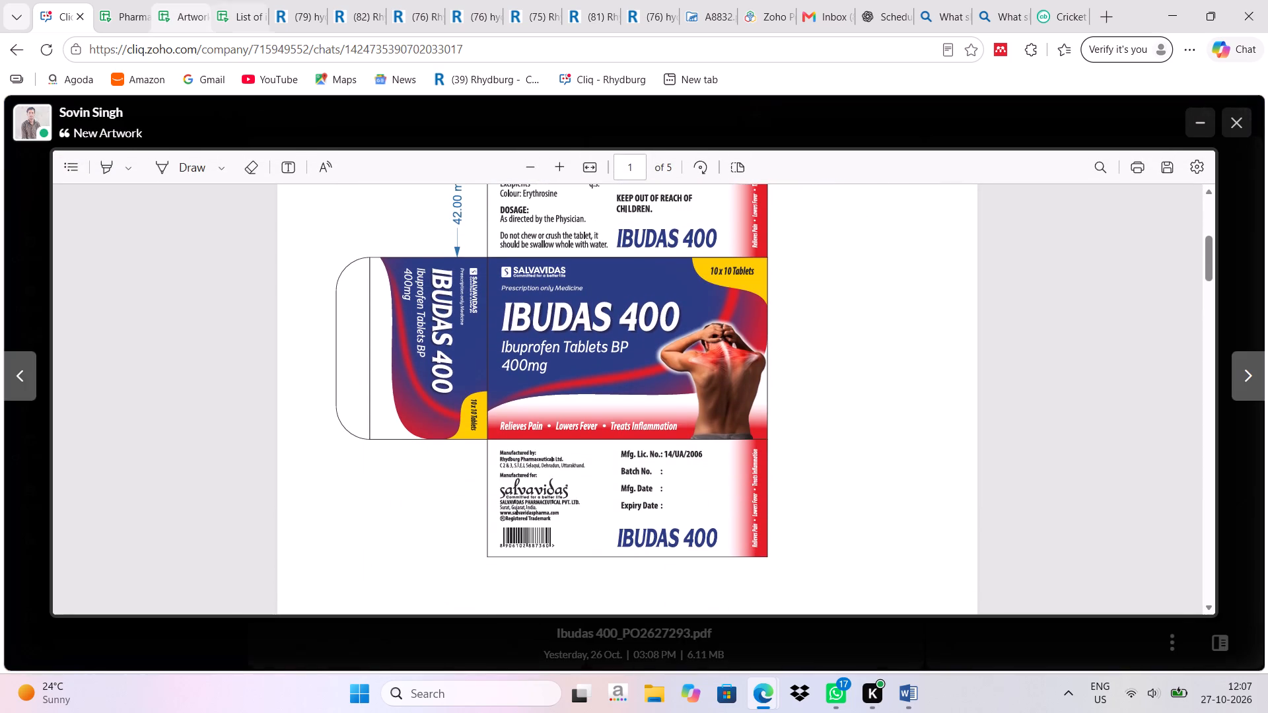
pyautogui.scroll(-9, 728, 341)
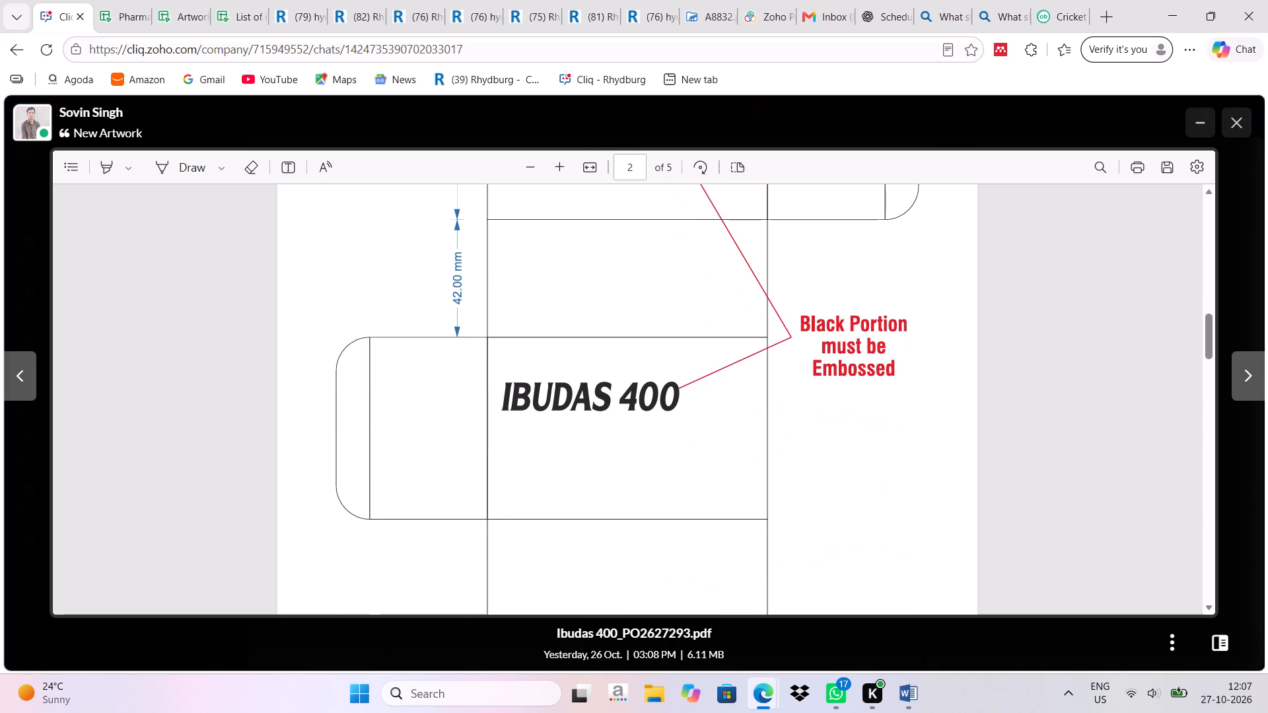
pyautogui.scroll(-4, 866, 386)
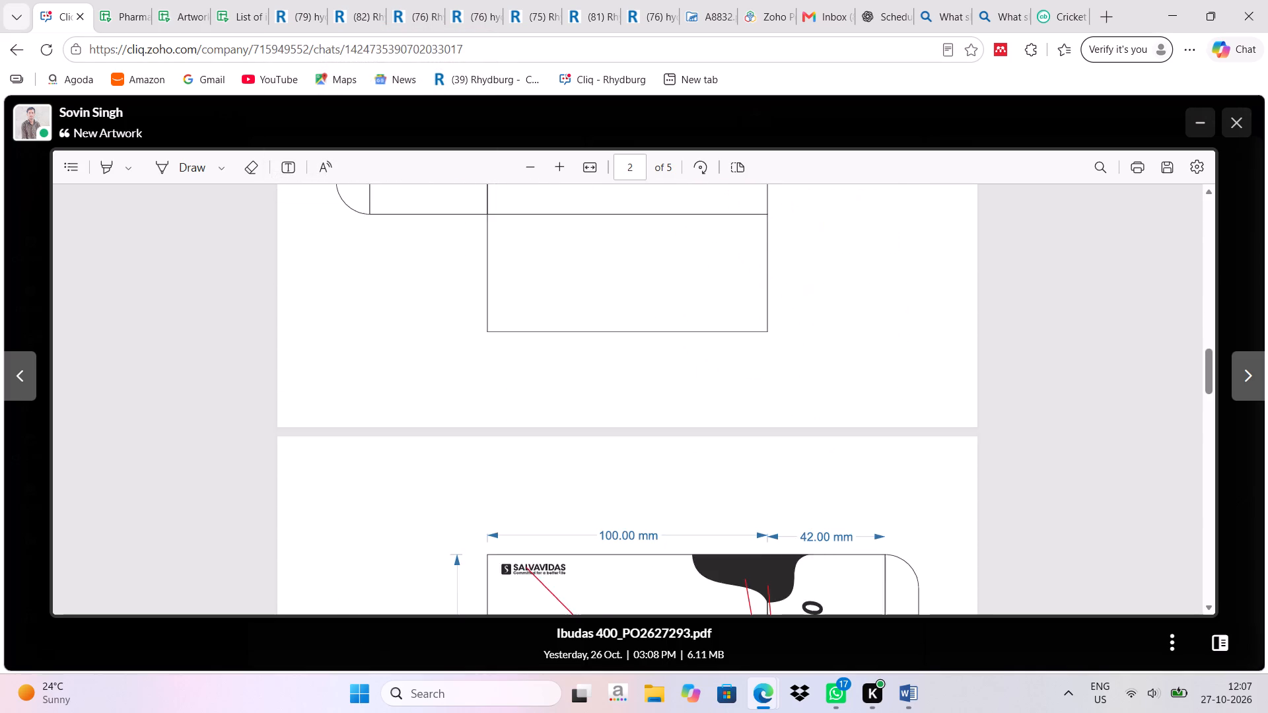
pyautogui.scroll(-12, 866, 386)
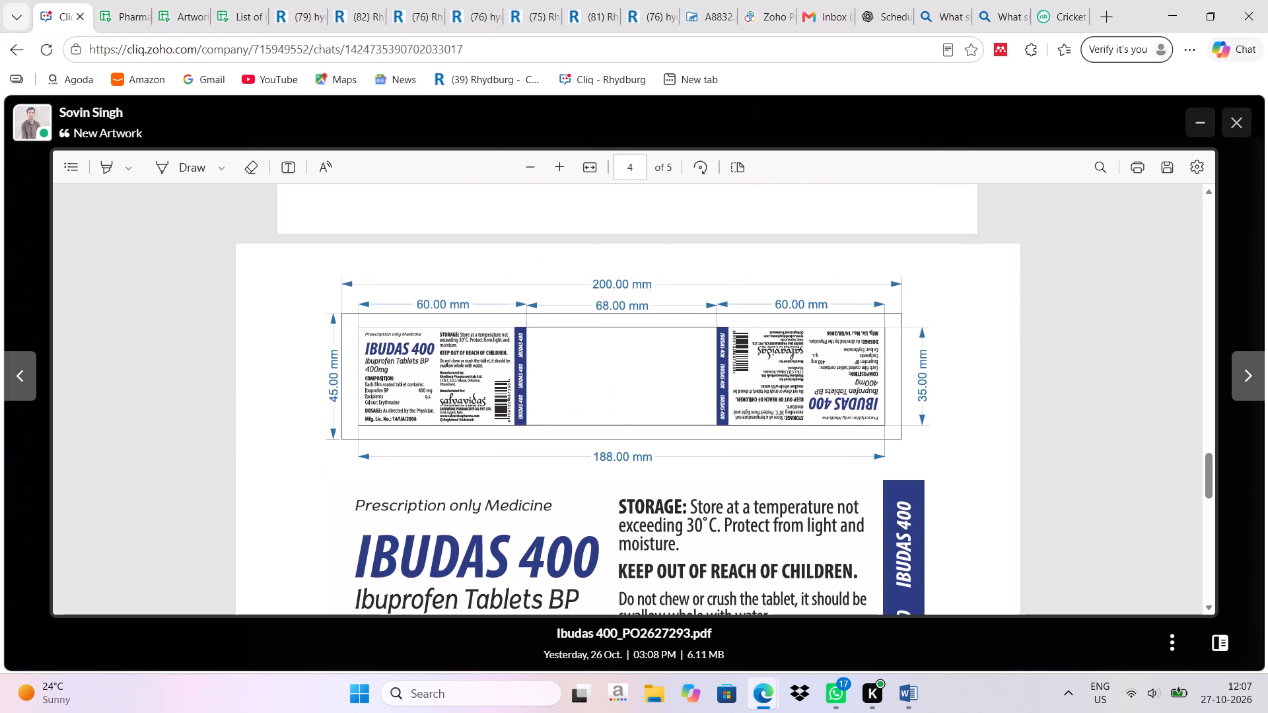
pyautogui.click(1249, 118)
# Reopen Ibudas 400_PO2627293.pdf and recheck its Spot UV page and the carton's batch details panel.
pyautogui.scroll(2, 468, 246)
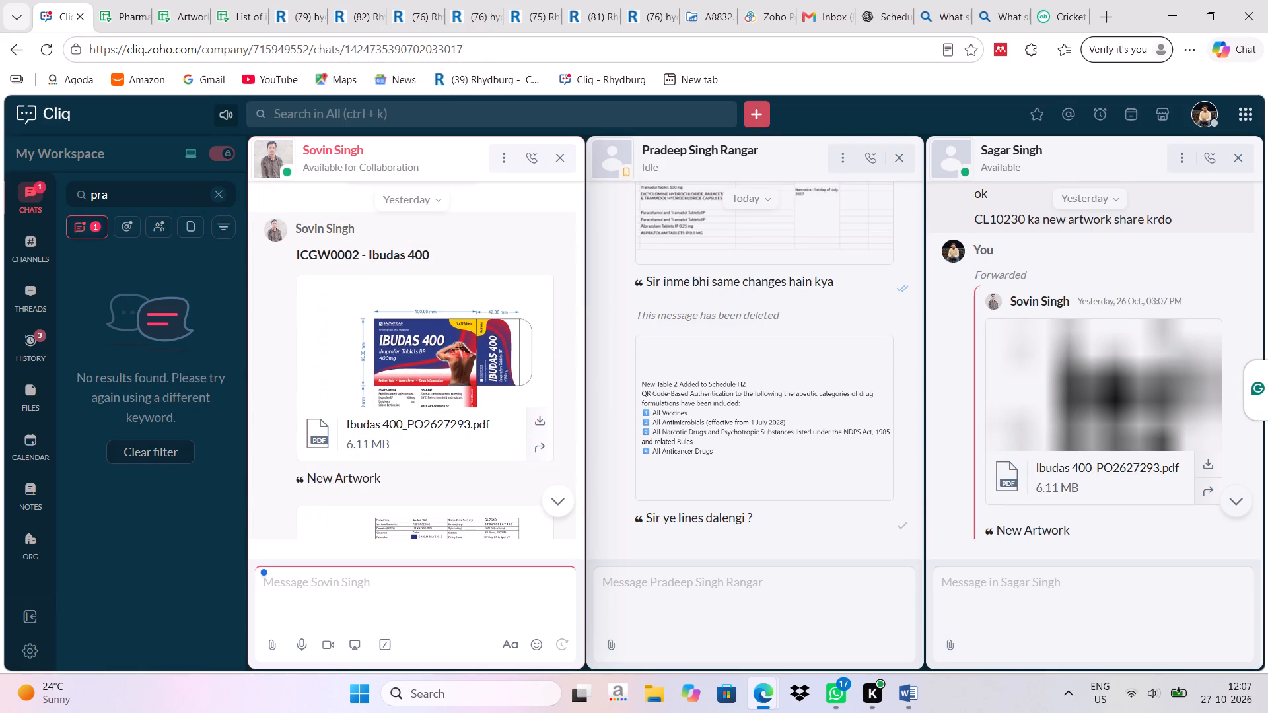
pyautogui.click(410, 445)
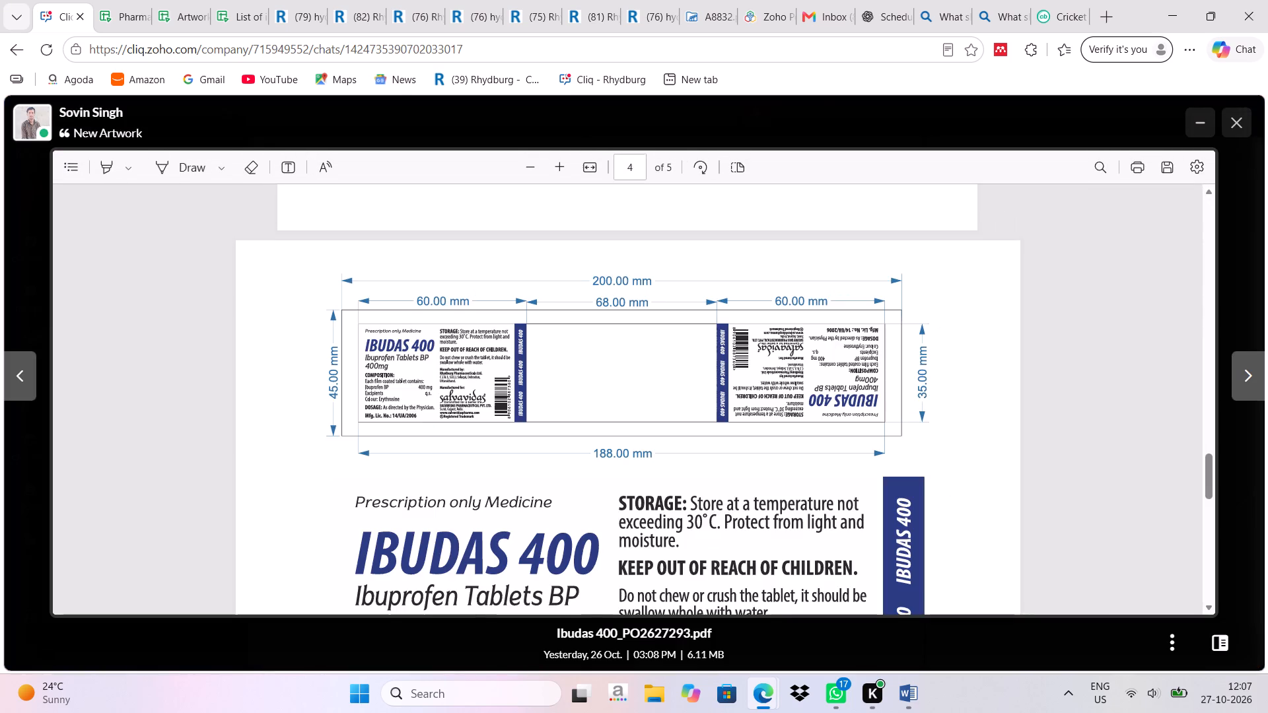
pyautogui.scroll(-3, 819, 448)
pyautogui.scroll(12, 819, 448)
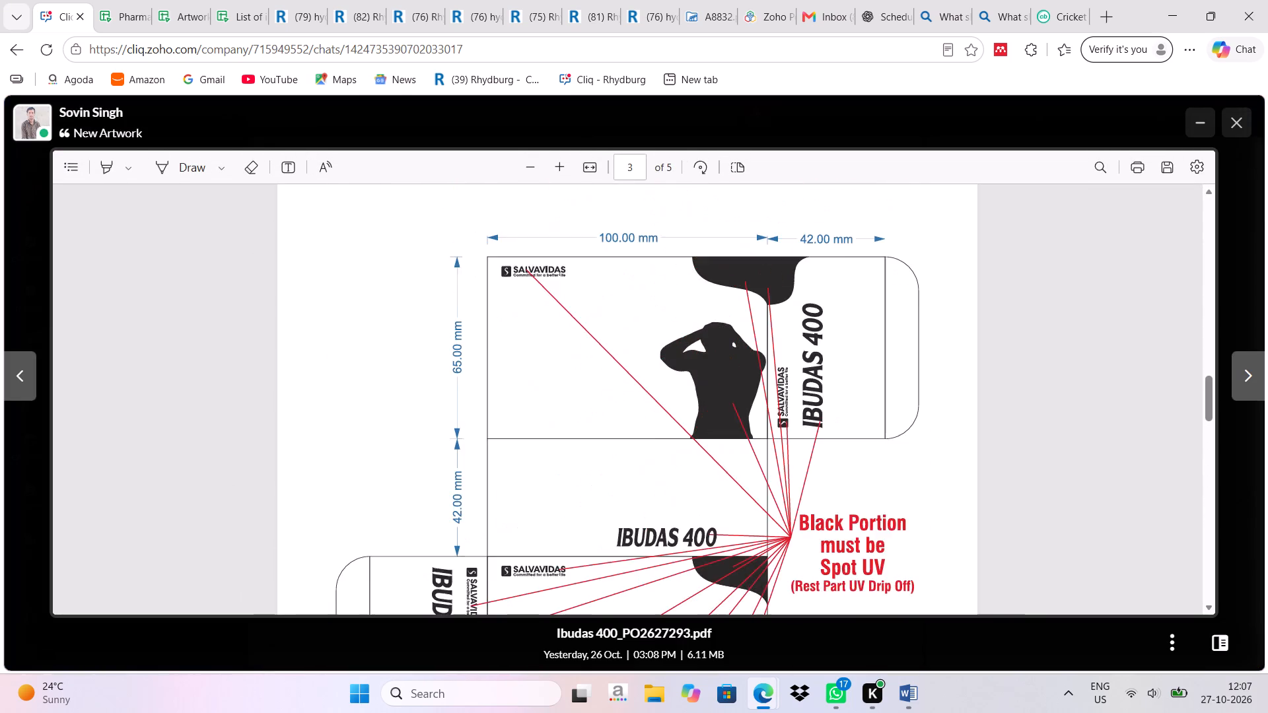
pyautogui.scroll(17, 819, 448)
pyautogui.scroll(-4, 819, 448)
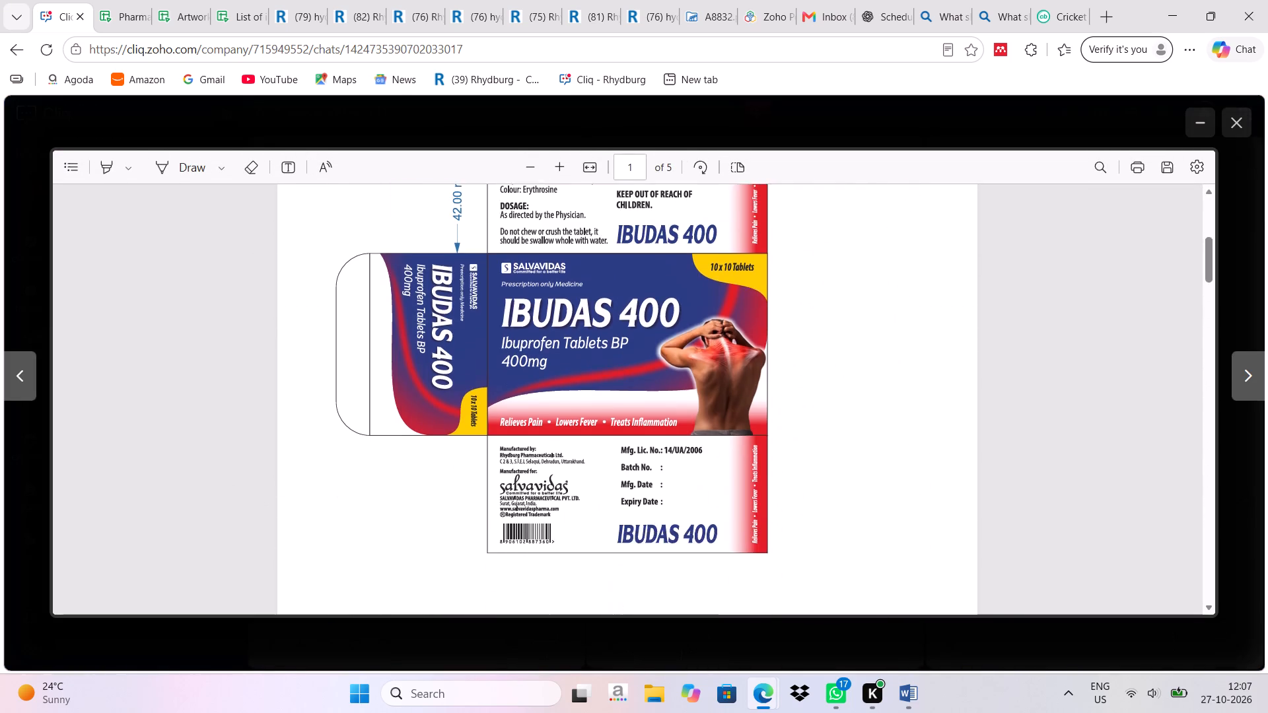
pyautogui.scroll(-9, 819, 448)
pyautogui.click(1236, 118)
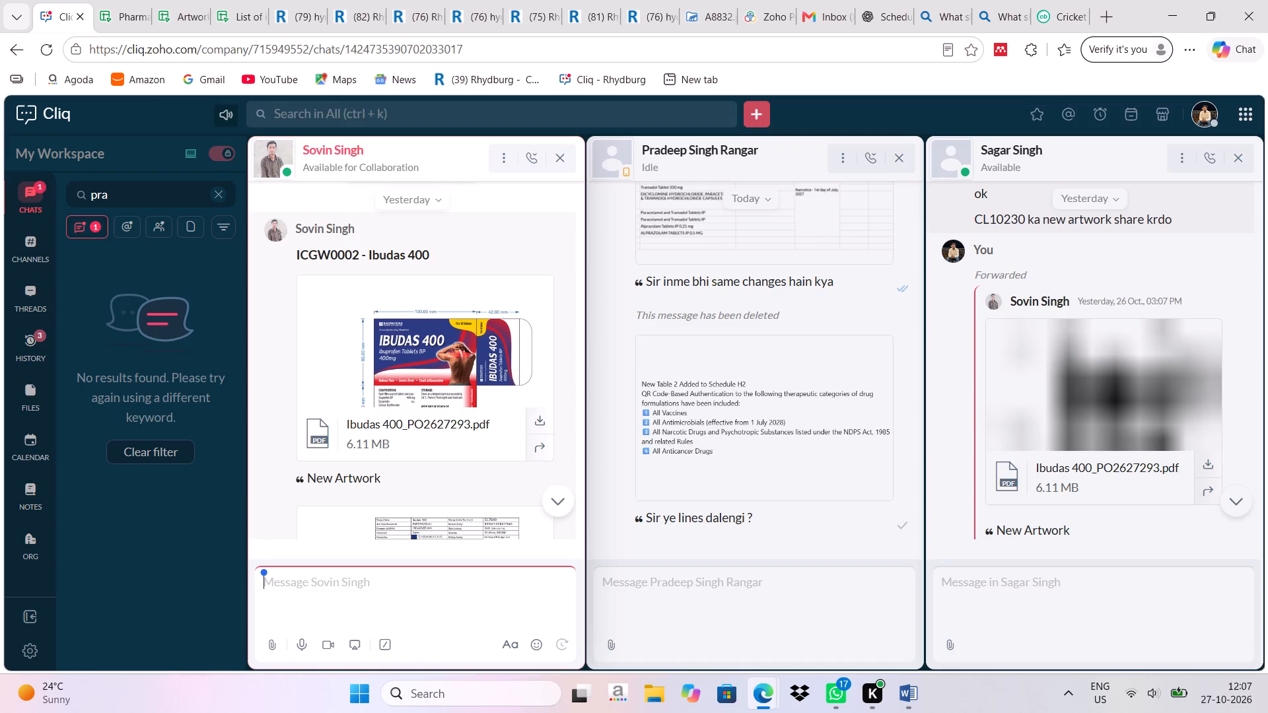
# Reopen the old artwork A5241 1.pdf and examine its leaflet, foil specification table and carton page.
pyautogui.scroll(-2, 446, 374)
pyautogui.scroll(-1, 448, 475)
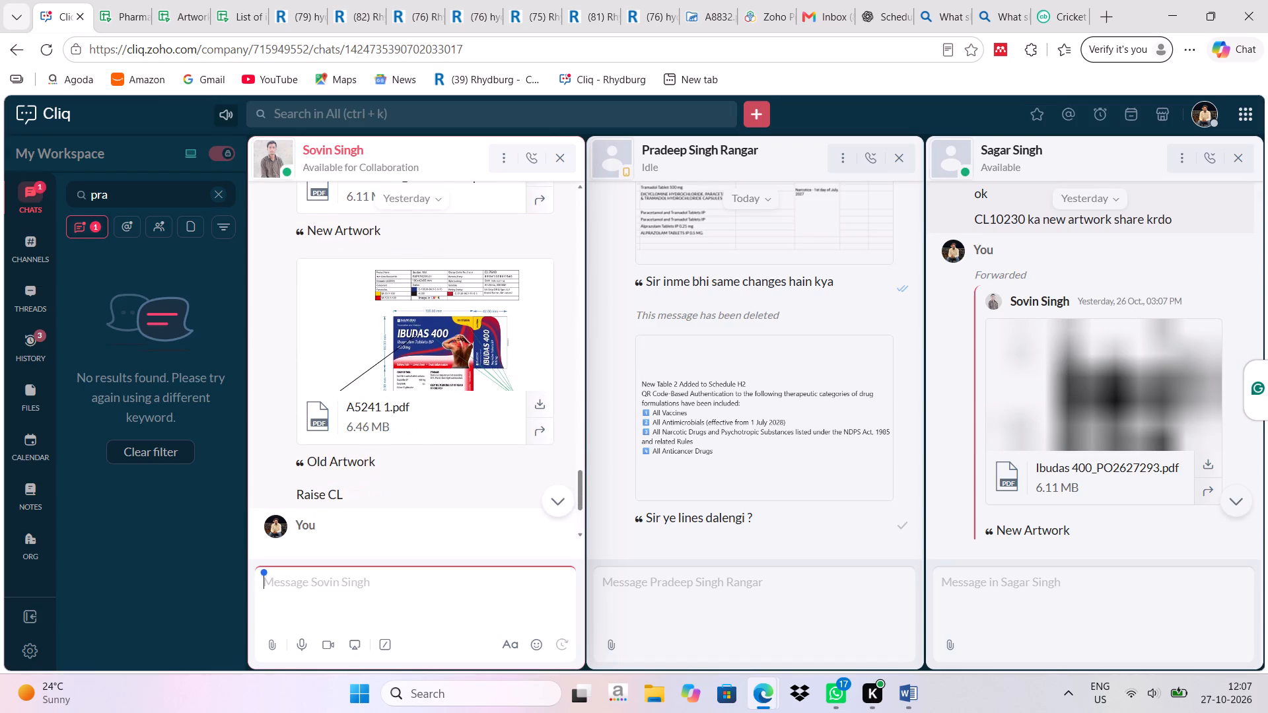
pyautogui.click(397, 424)
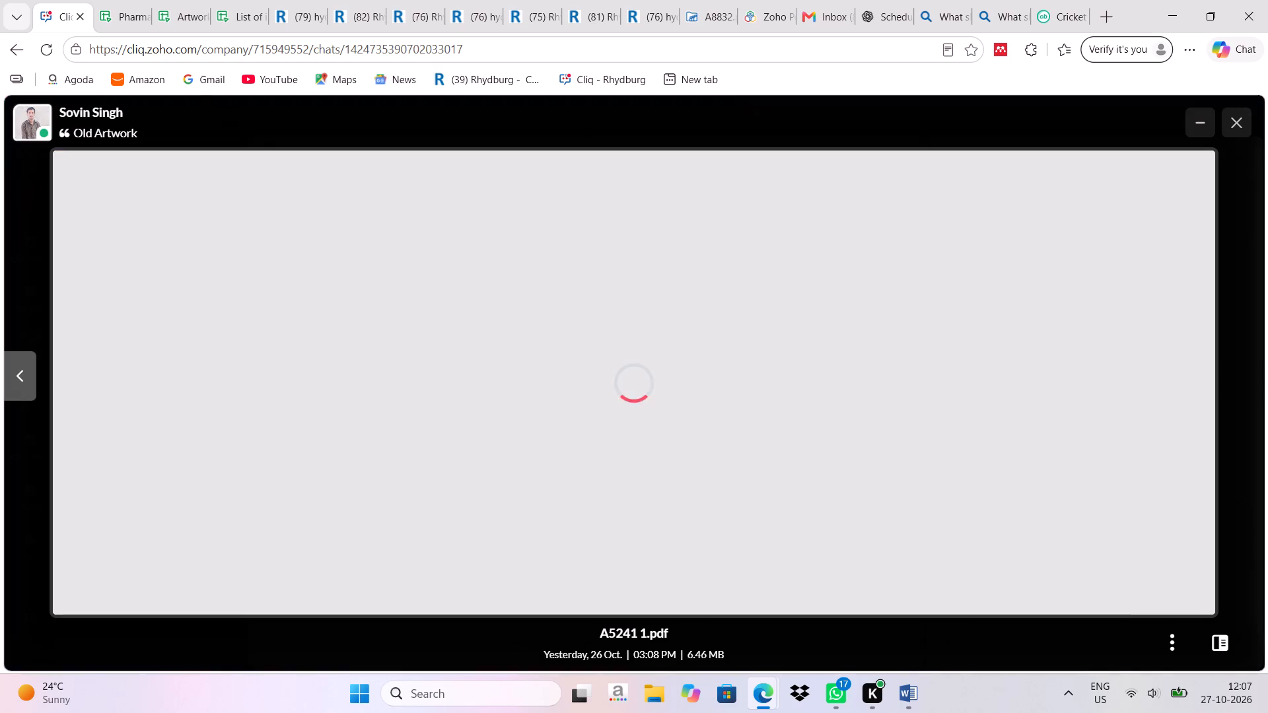
pyautogui.scroll(-3, 833, 438)
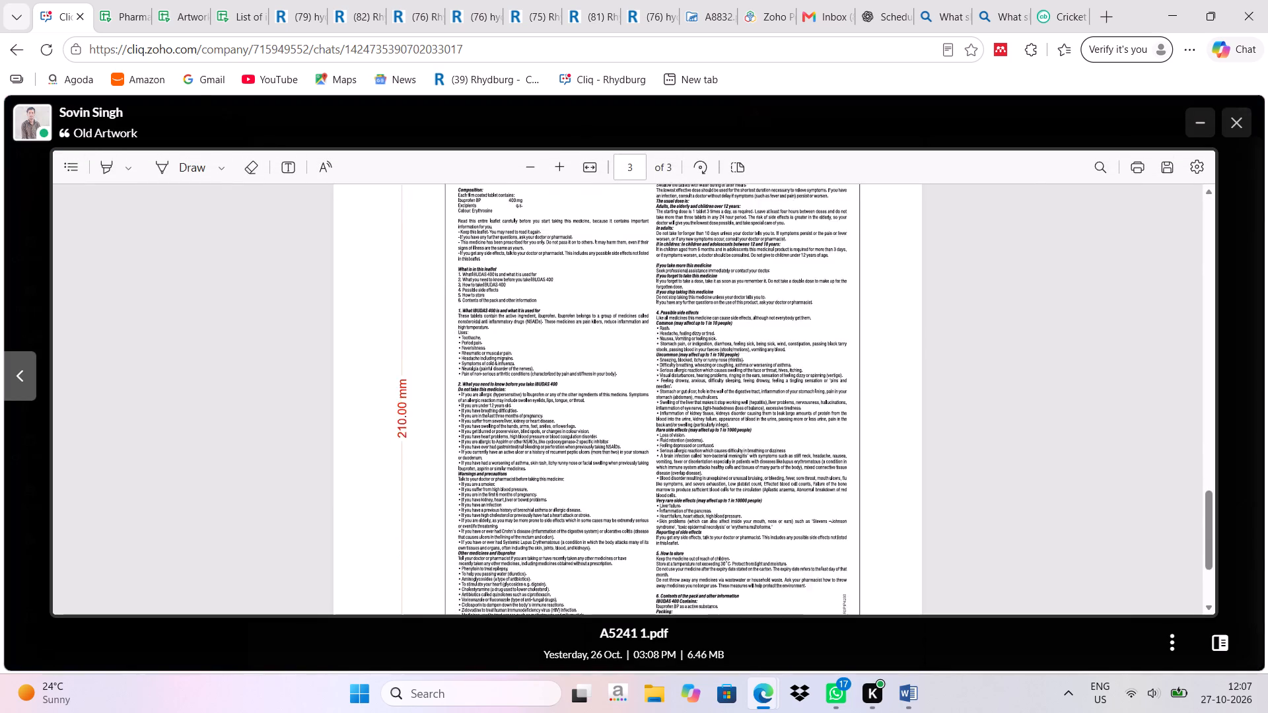
pyautogui.scroll(11, 833, 438)
pyautogui.rightClick(833, 438)
pyautogui.scroll(-3, 833, 438)
pyautogui.scroll(-2, 697, 417)
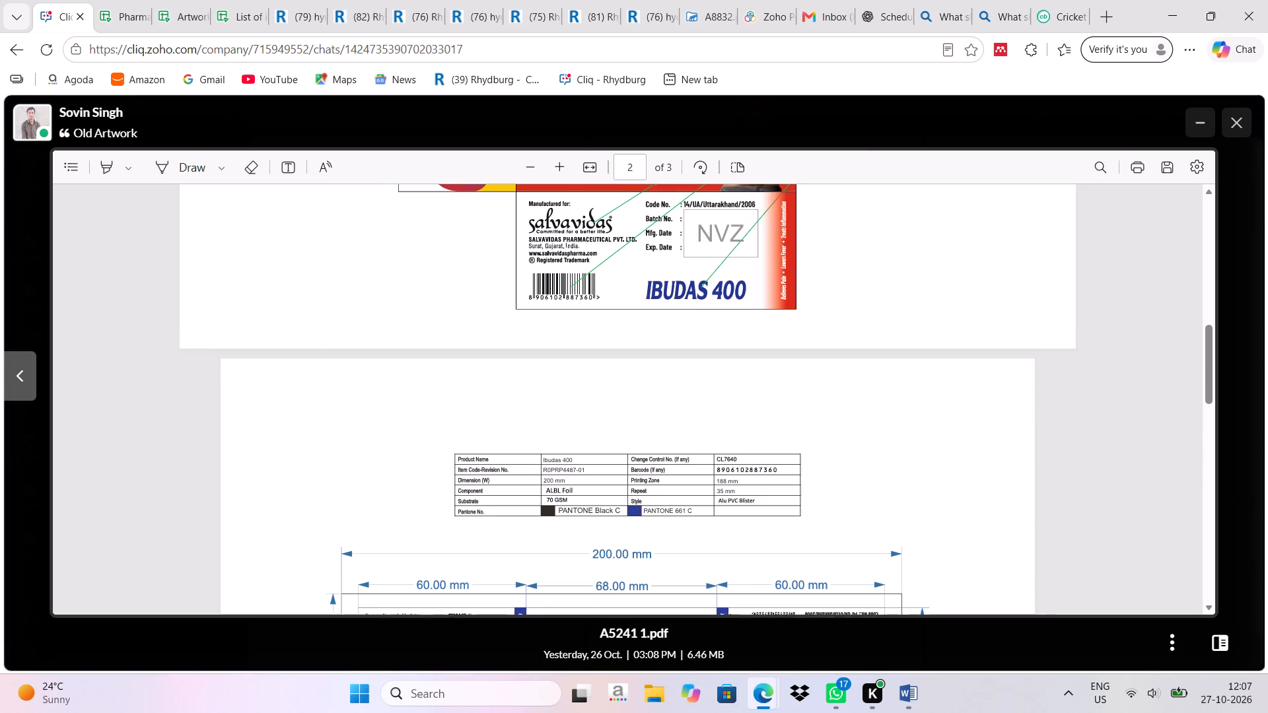
pyautogui.scroll(-1, 697, 417)
pyautogui.scroll(11, 697, 417)
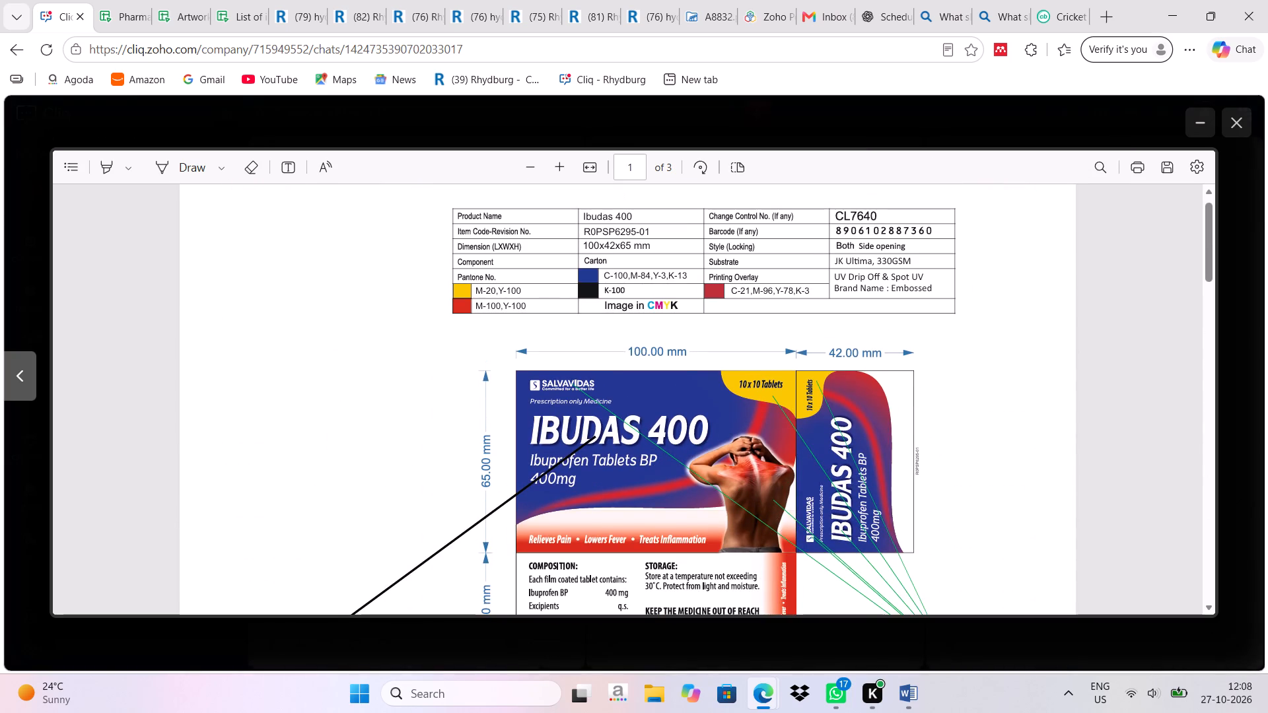
pyautogui.click(1246, 119)
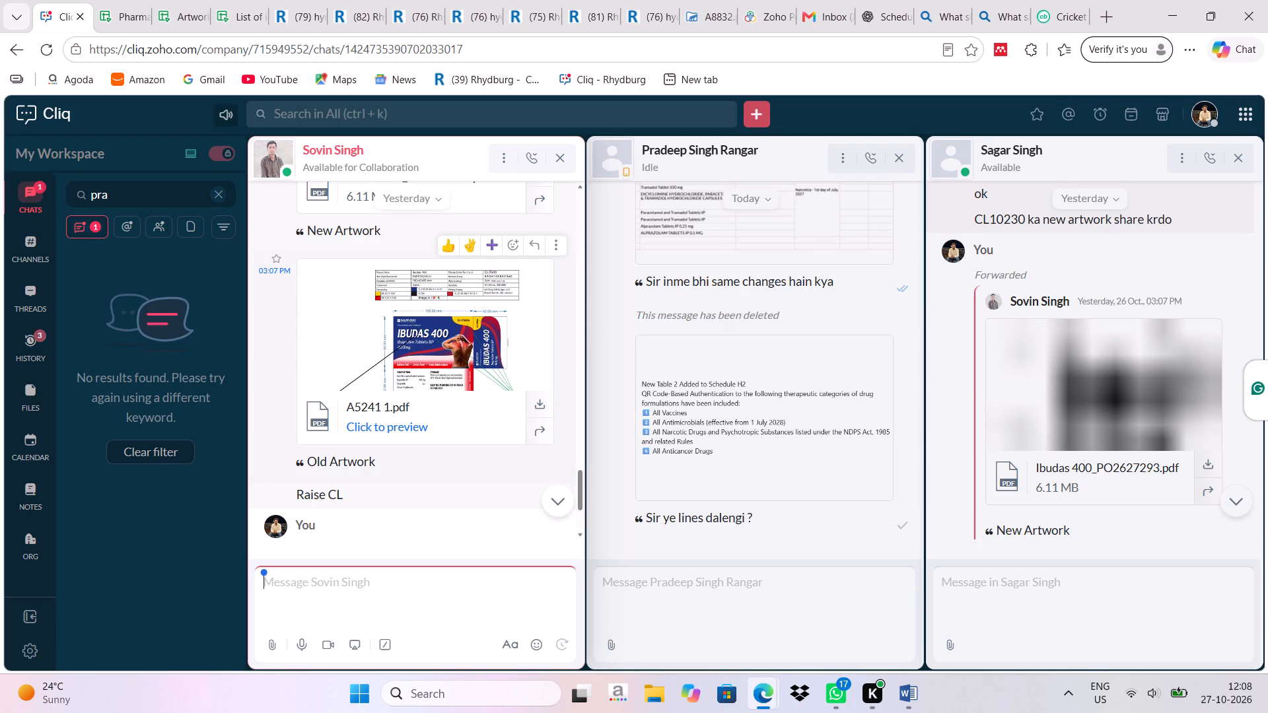
# Open change control CL10230 for editing from the change control report.
pyautogui.click(299, 11)
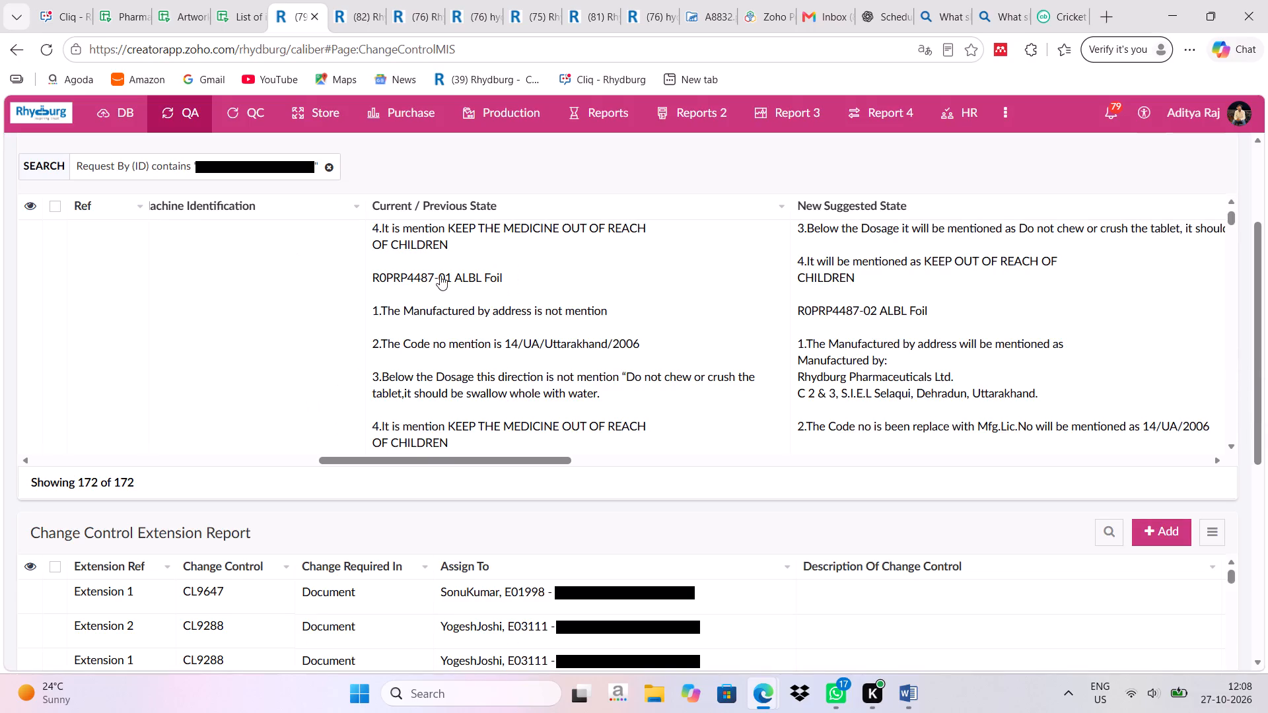
pyautogui.click(448, 289)
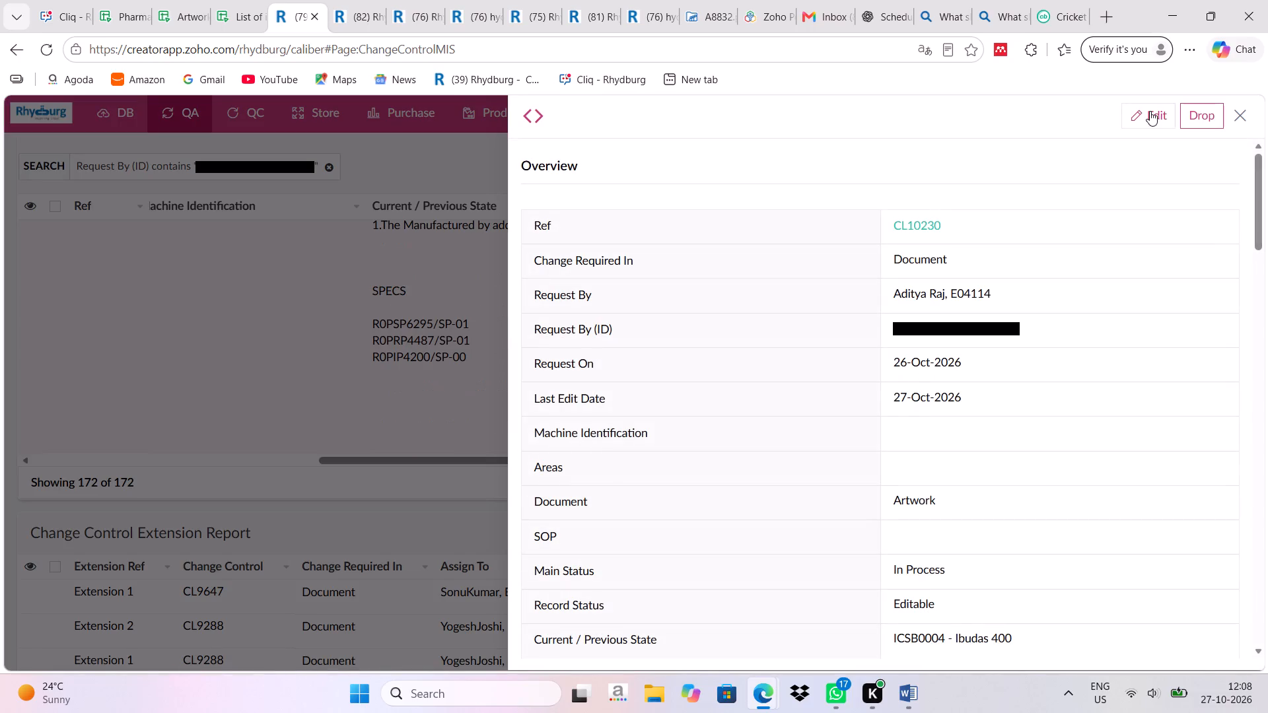
pyautogui.click(1150, 110)
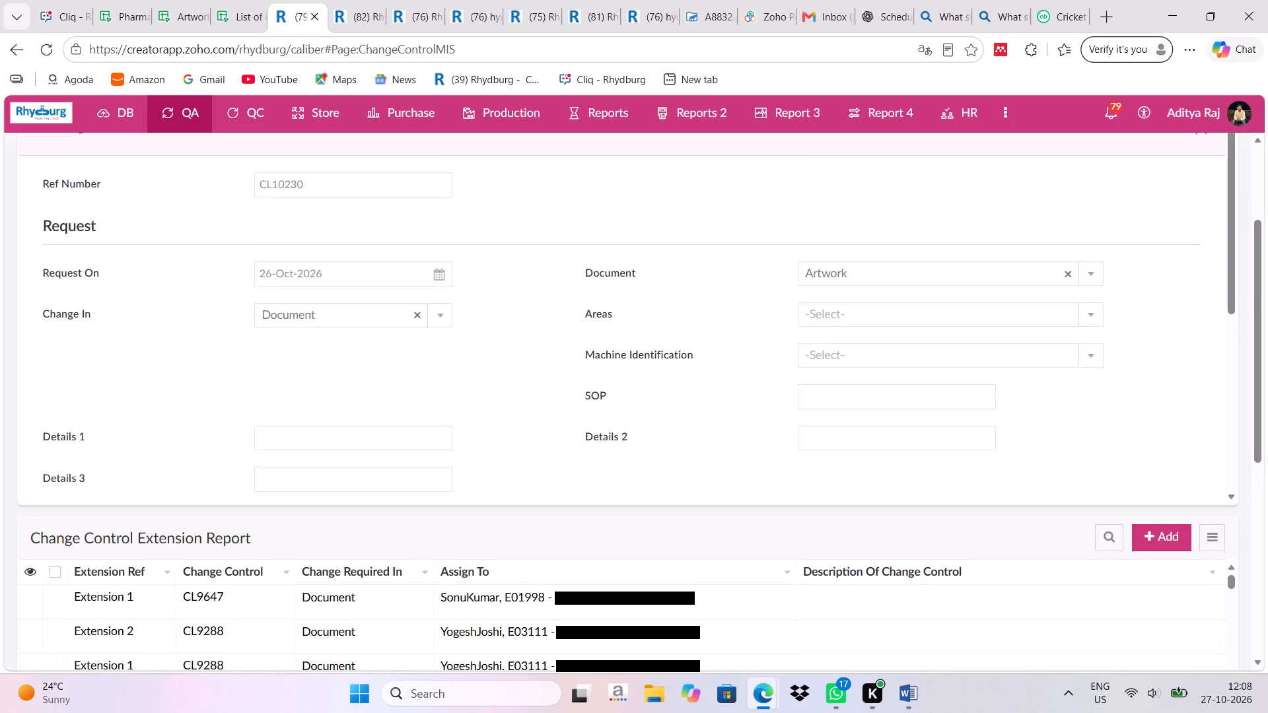
# Add "5.The NVZ area will be mention" to the Current / Previous State, after CARTON point 4 and above the R0PRP4487-01 ALBL Foil heading.
pyautogui.scroll(-4, 433, 365)
pyautogui.click(448, 231)
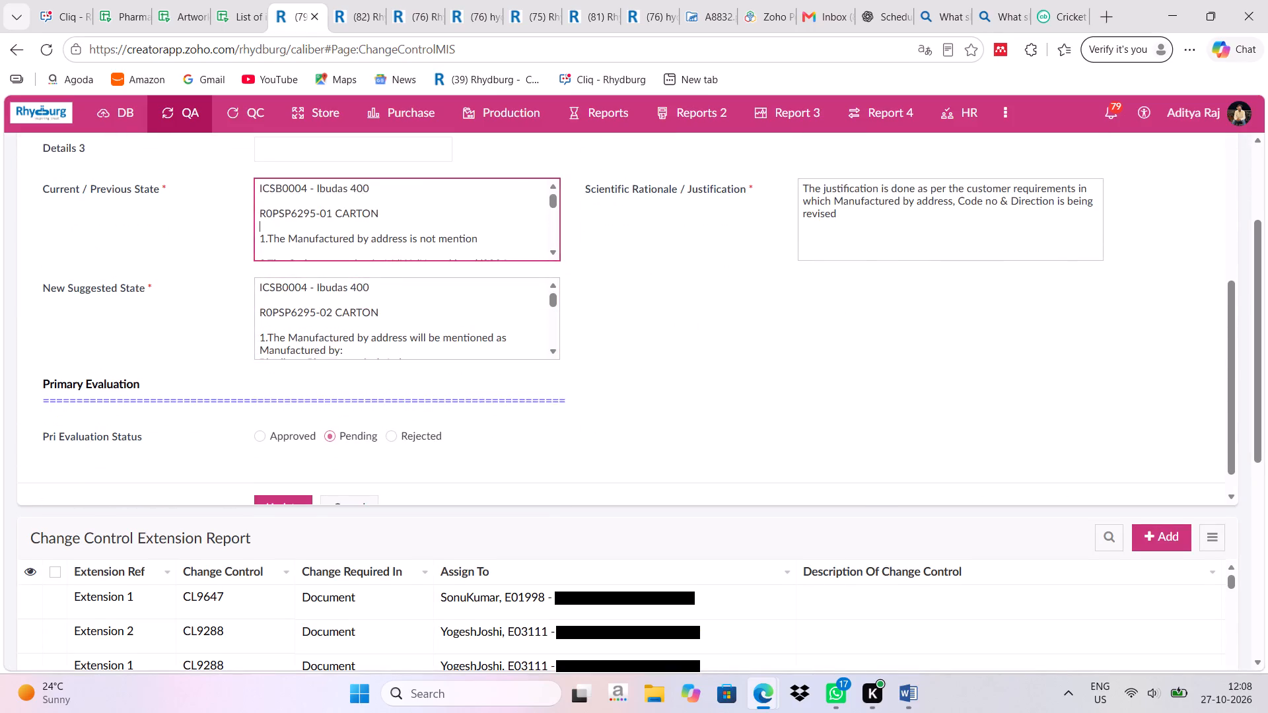
pyautogui.scroll(-2, 448, 231)
pyautogui.click(323, 191)
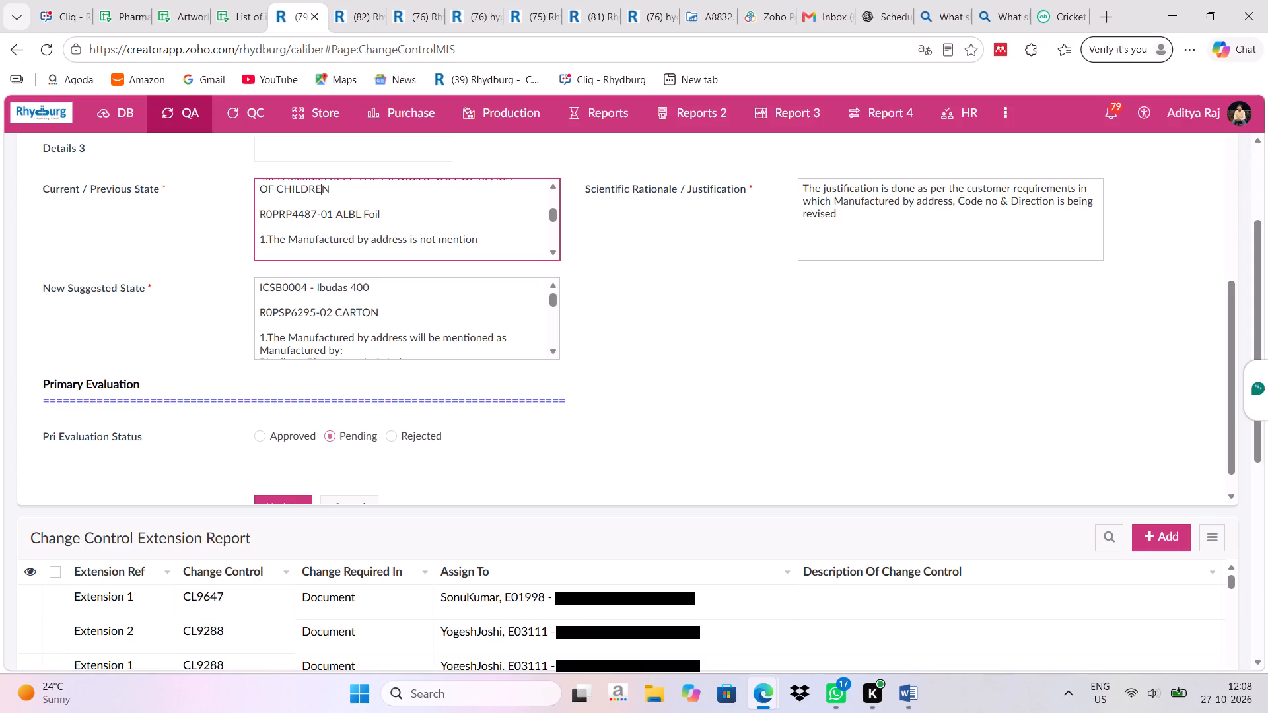
pyautogui.click(348, 193)
pyautogui.press('Return')
pyautogui.press('Return')
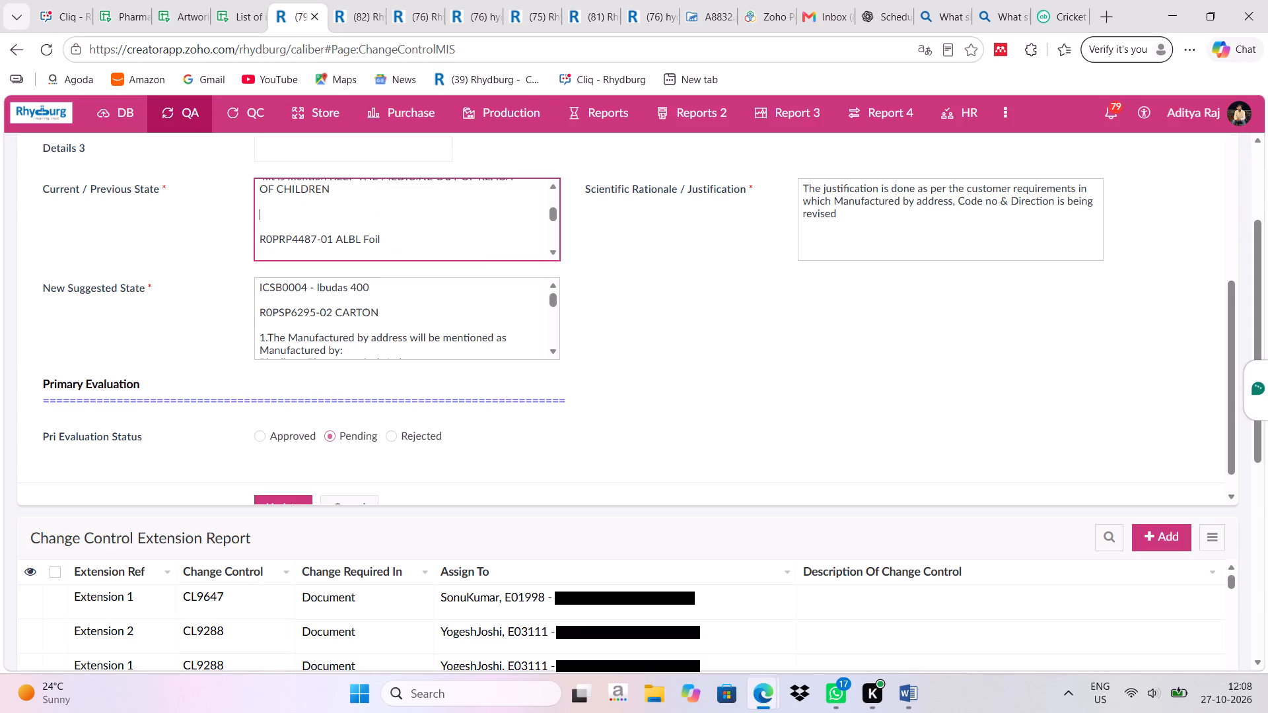
pyautogui.write('5.The N')
pyautogui.write('VZ area will be emntion')
pyautogui.press('space')
pyautogui.press('Left')
pyautogui.press('Left')
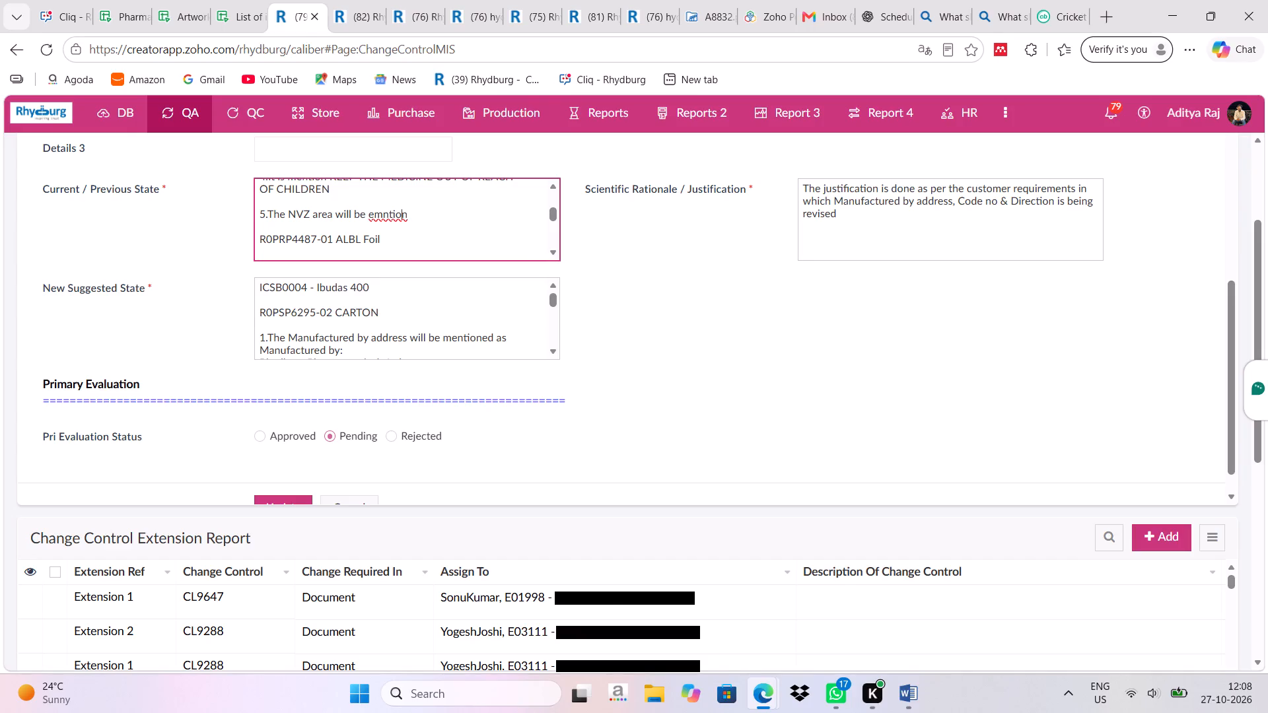
pyautogui.press('Left')
pyautogui.press('Left')
pyautogui.press('Left')
pyautogui.press('Left')
pyautogui.press('Left')
pyautogui.press('Right')
pyautogui.press('Right')
pyautogui.press('BackSpace')
pyautogui.press('BackSpace')
pyautogui.press('BackSpace')
pyautogui.write('men')
# Reword point 5 under CARTON in the Current / Previous State as "5.The NVZ area is mention".
pyautogui.press('BackSpace')
pyautogui.press('BackSpace')
pyautogui.press('BackSpace')
pyautogui.press('BackSpace')
pyautogui.press('BackSpace')
pyautogui.press('BackSpace')
pyautogui.press('BackSpace')
pyautogui.press('BackSpace')
pyautogui.press('BackSpace')
pyautogui.press('BackSpace')
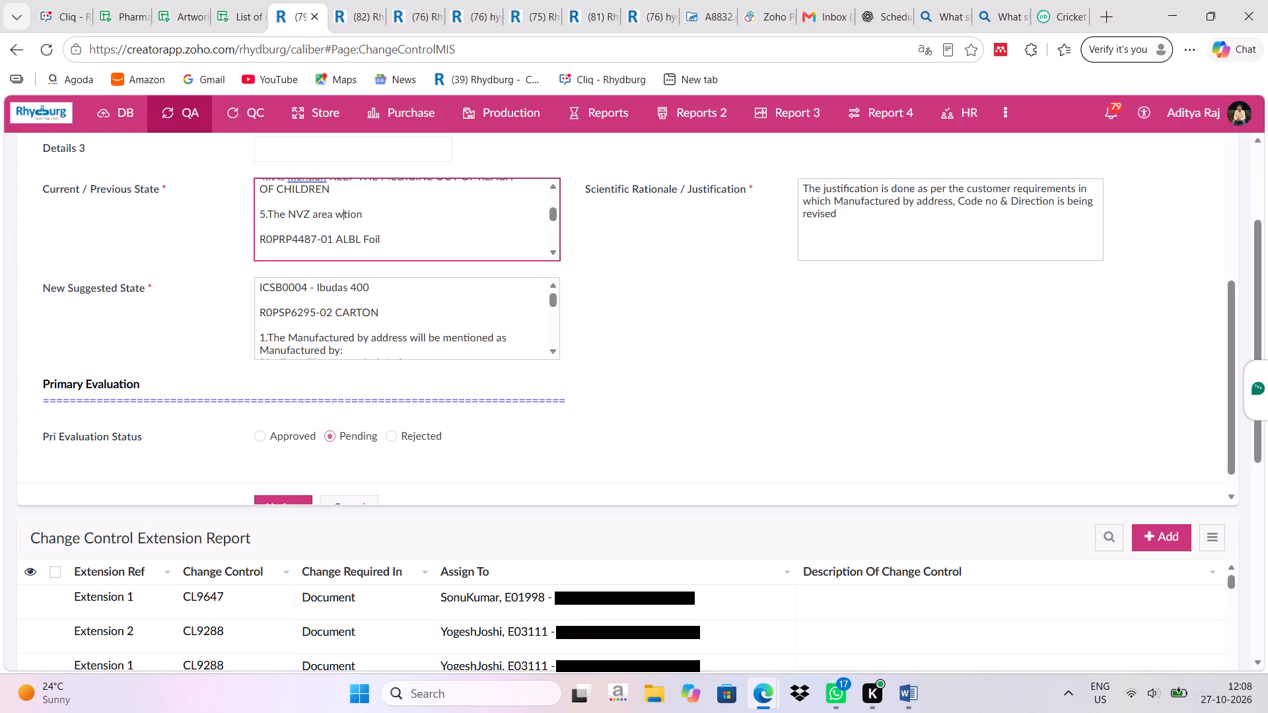
pyautogui.press('BackSpace')
pyautogui.write('is menti')
pyautogui.press('o')
pyautogui.press('BackSpace')
pyautogui.press('BackSpace')
pyautogui.press('BackSpace')
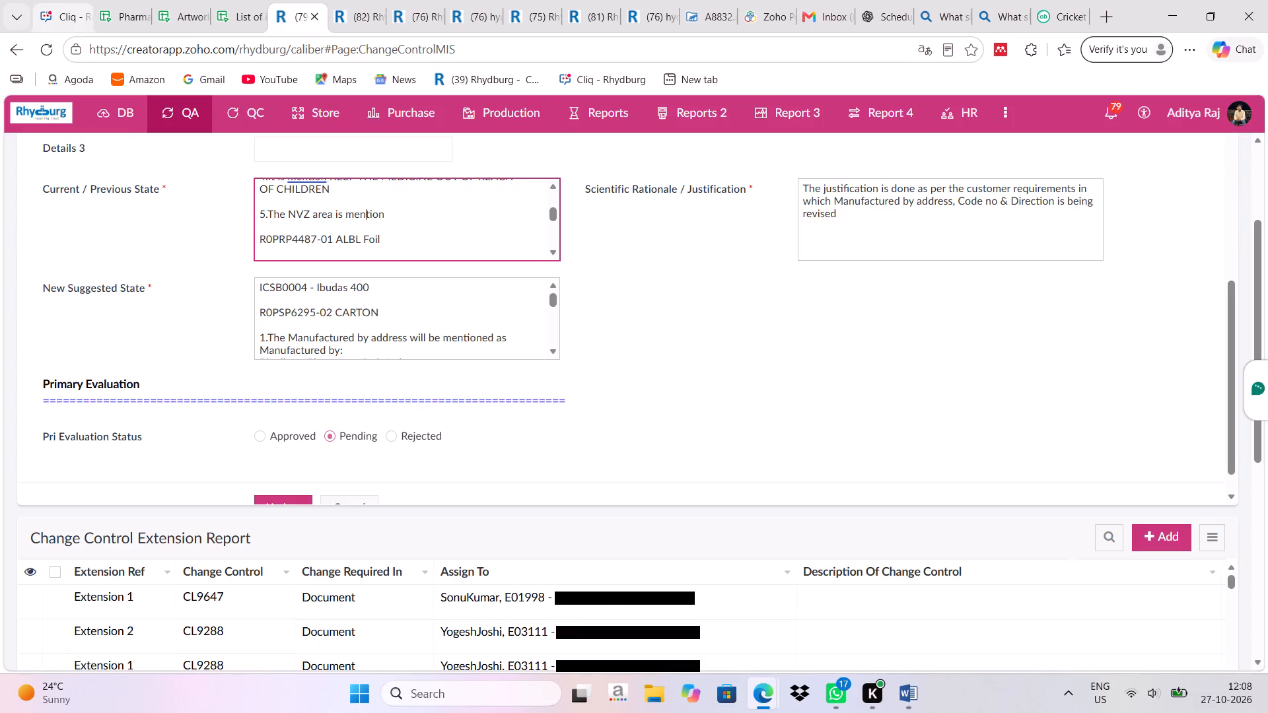
# Reopen the new artwork Ibudas 400_PO2627293.pdf in the Cliq chat and check the carton's batch details panel.
pyautogui.click(63, 8)
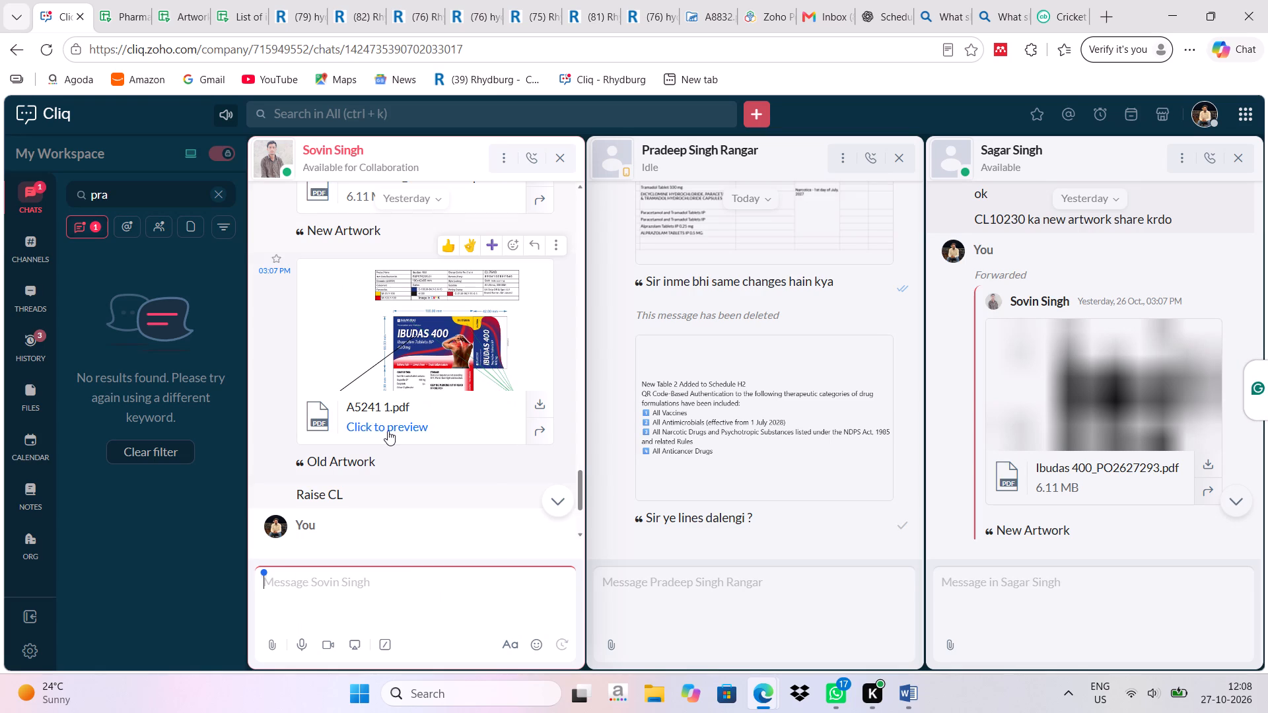
pyautogui.scroll(1, 390, 342)
pyautogui.scroll(1, 412, 288)
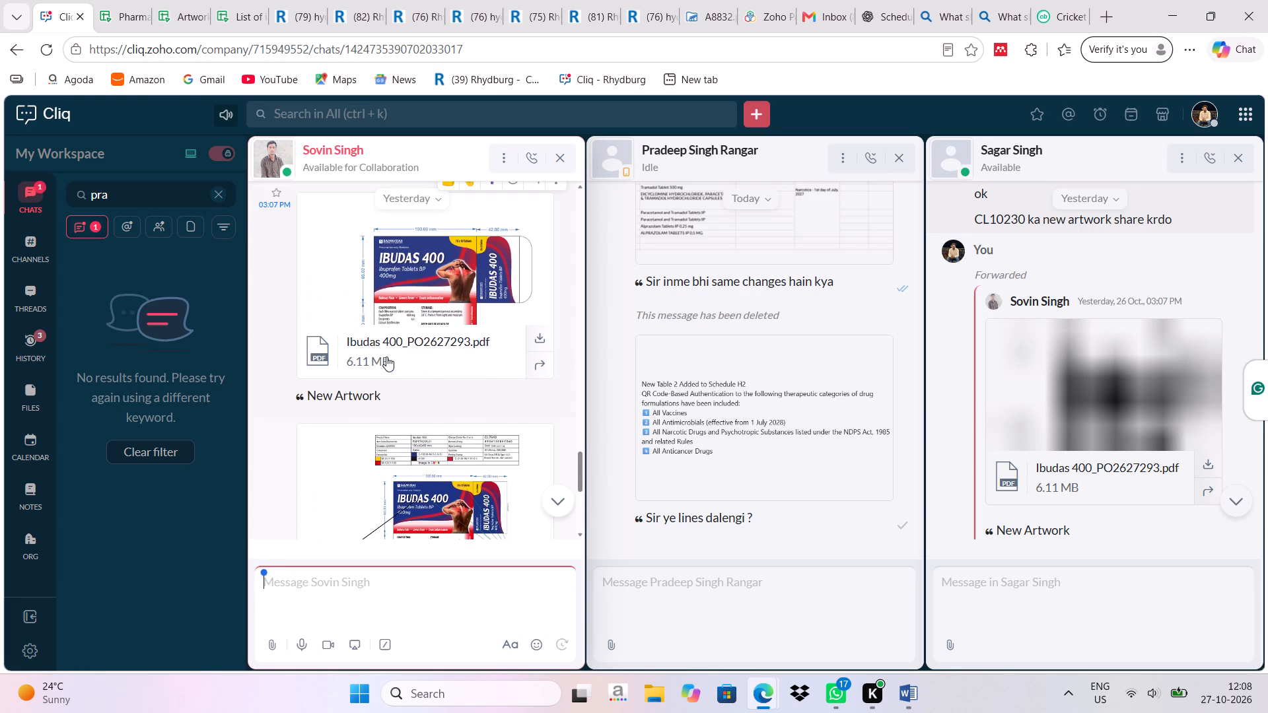
pyautogui.click(372, 359)
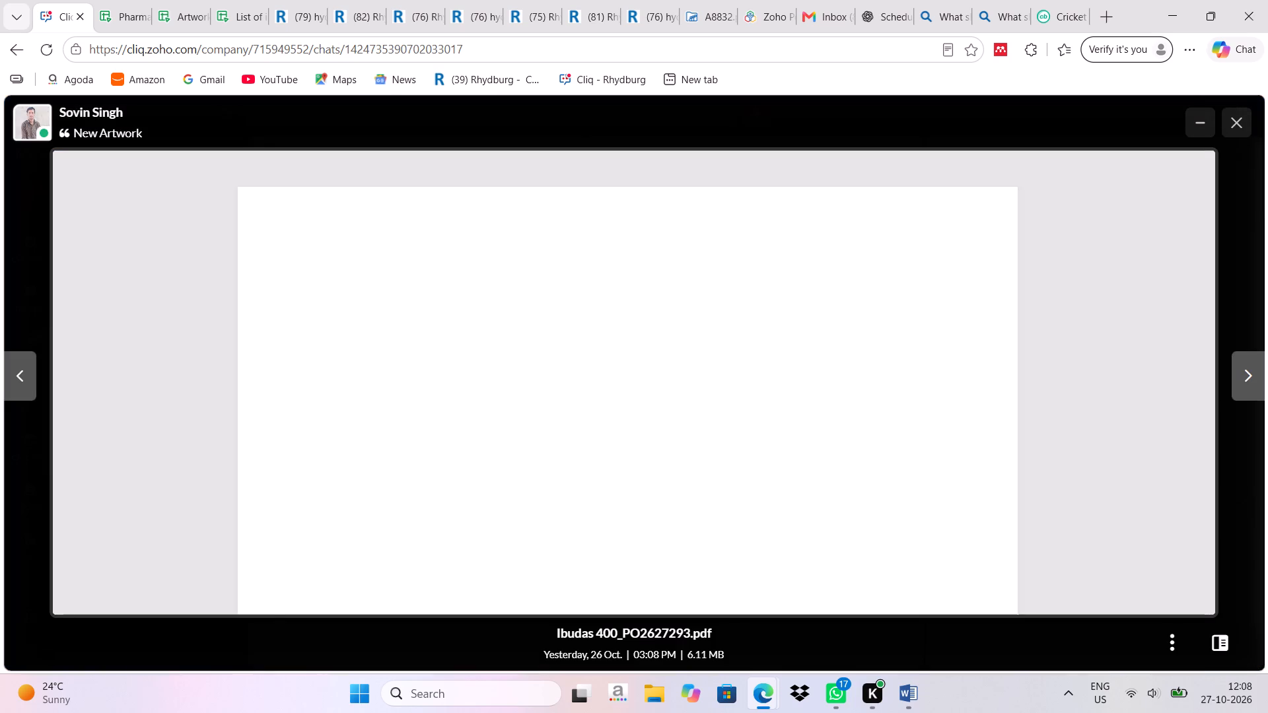
pyautogui.scroll(3, 620, 388)
pyautogui.scroll(-7, 620, 388)
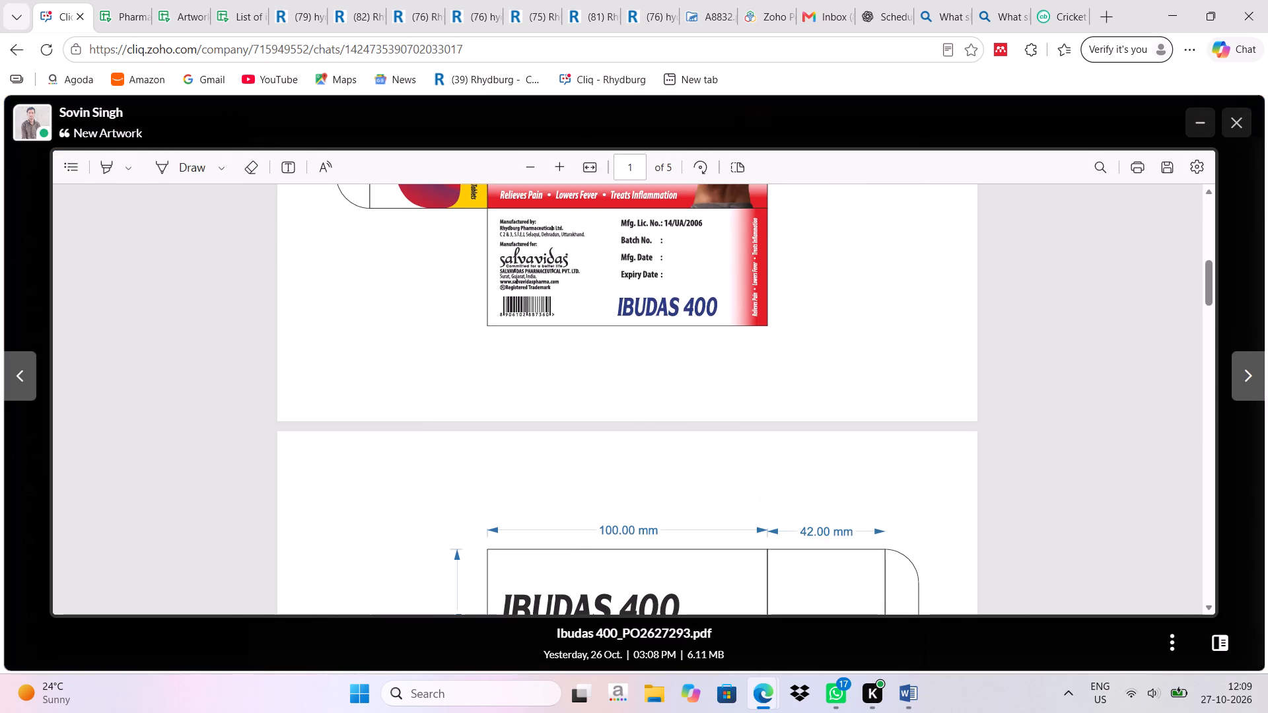
pyautogui.click(1238, 112)
# Back in change control CL10230, add "5.The NVZ area is not mention" to the New Suggested State, after CARTON point 4.
pyautogui.click(281, 5)
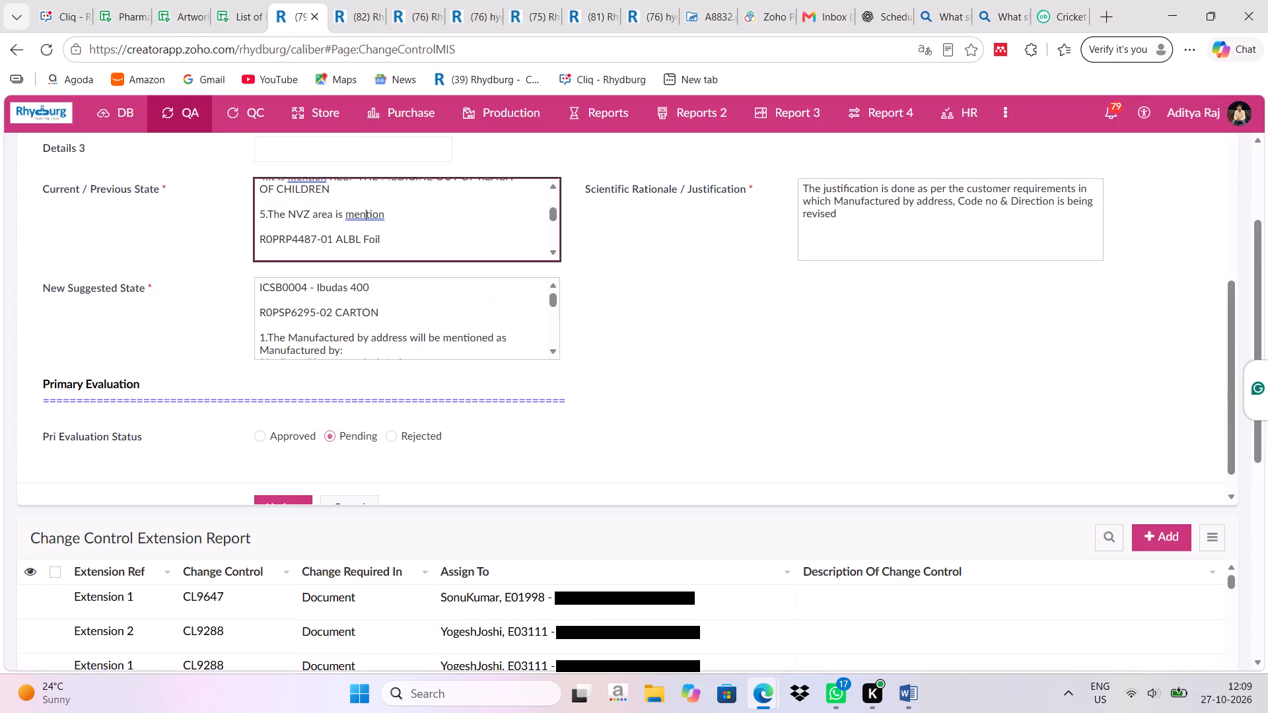
pyautogui.scroll(-2, 375, 311)
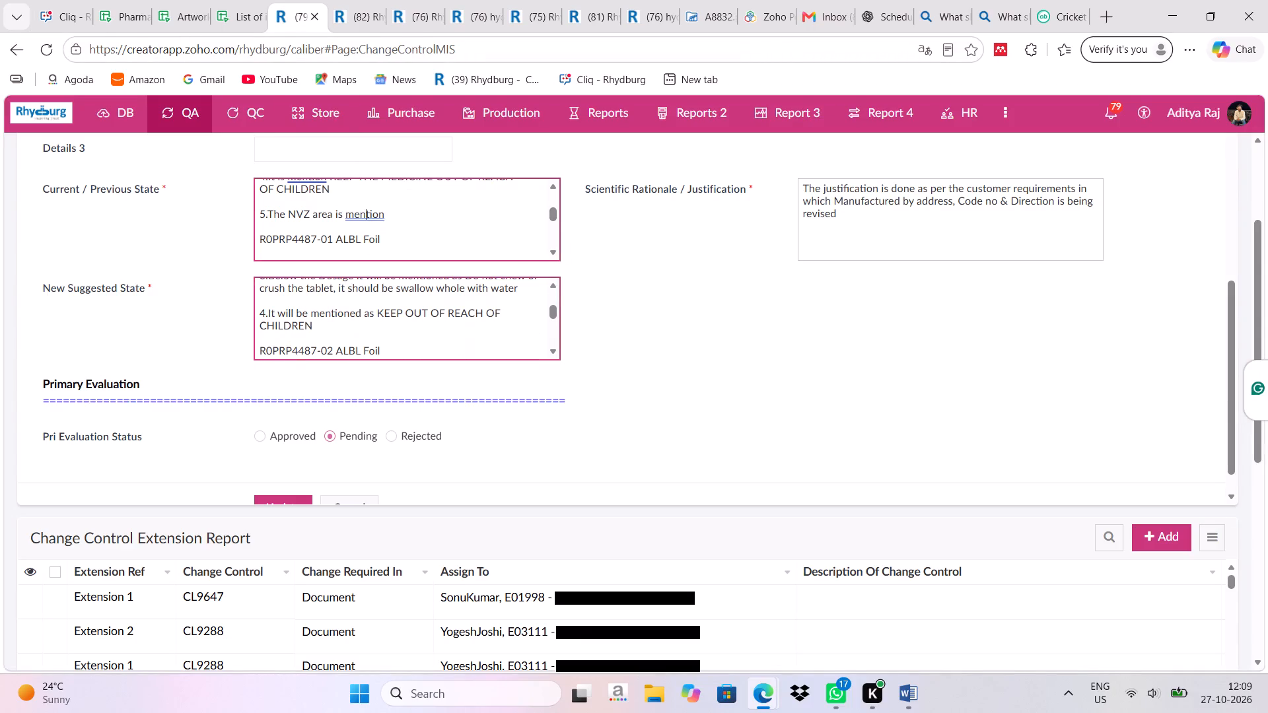
pyautogui.click(347, 316)
pyautogui.click(295, 338)
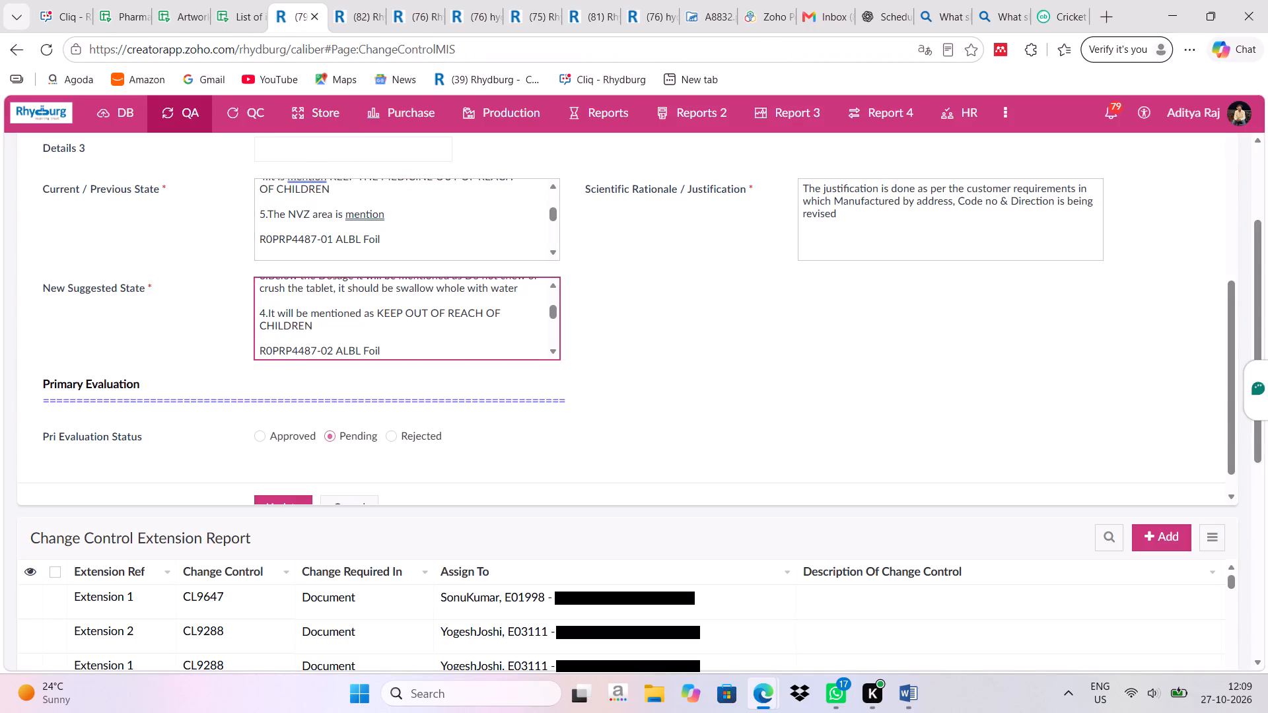
pyautogui.press('Return')
pyautogui.write('5.')
pyautogui.write('The N')
pyautogui.write('VZ area is m')
pyautogui.press('BackSpace')
pyautogui.write('not mention')
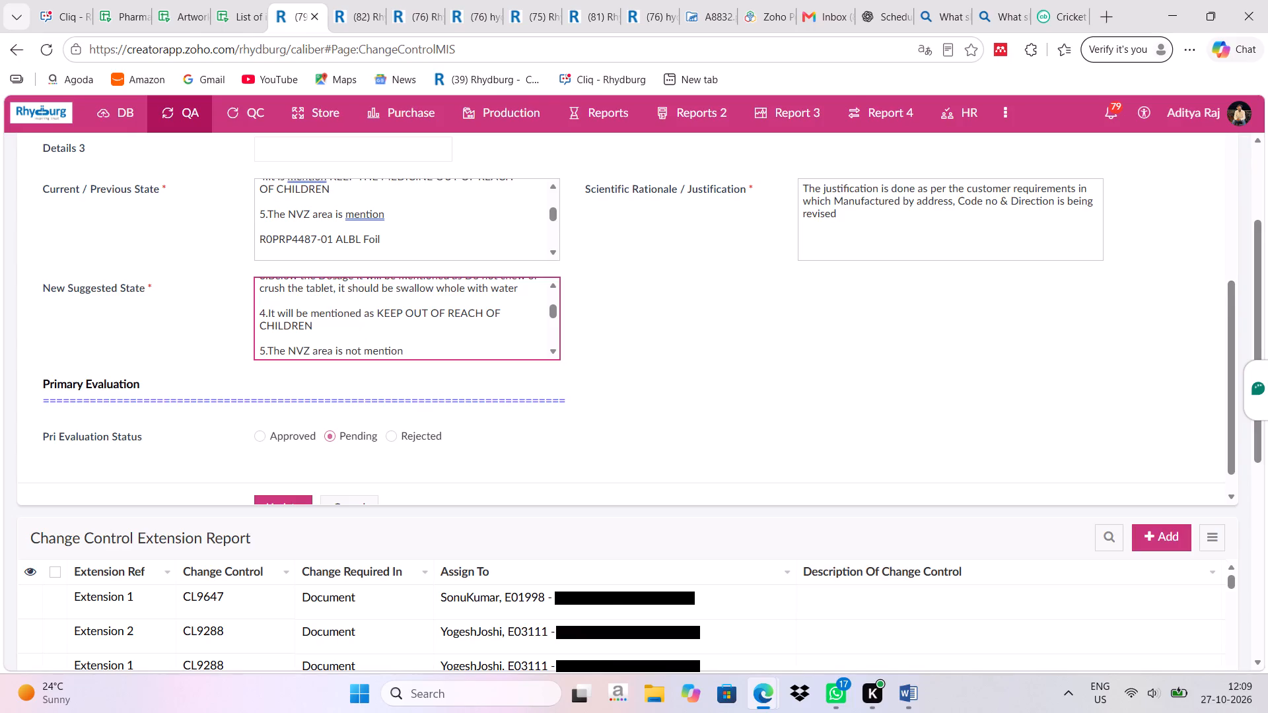
# Reopen the old artwork A5241 1.pdf in the Cliq chat and check its carton and ALBL foil pages.
pyautogui.click(64, 7)
pyautogui.scroll(-2, 365, 442)
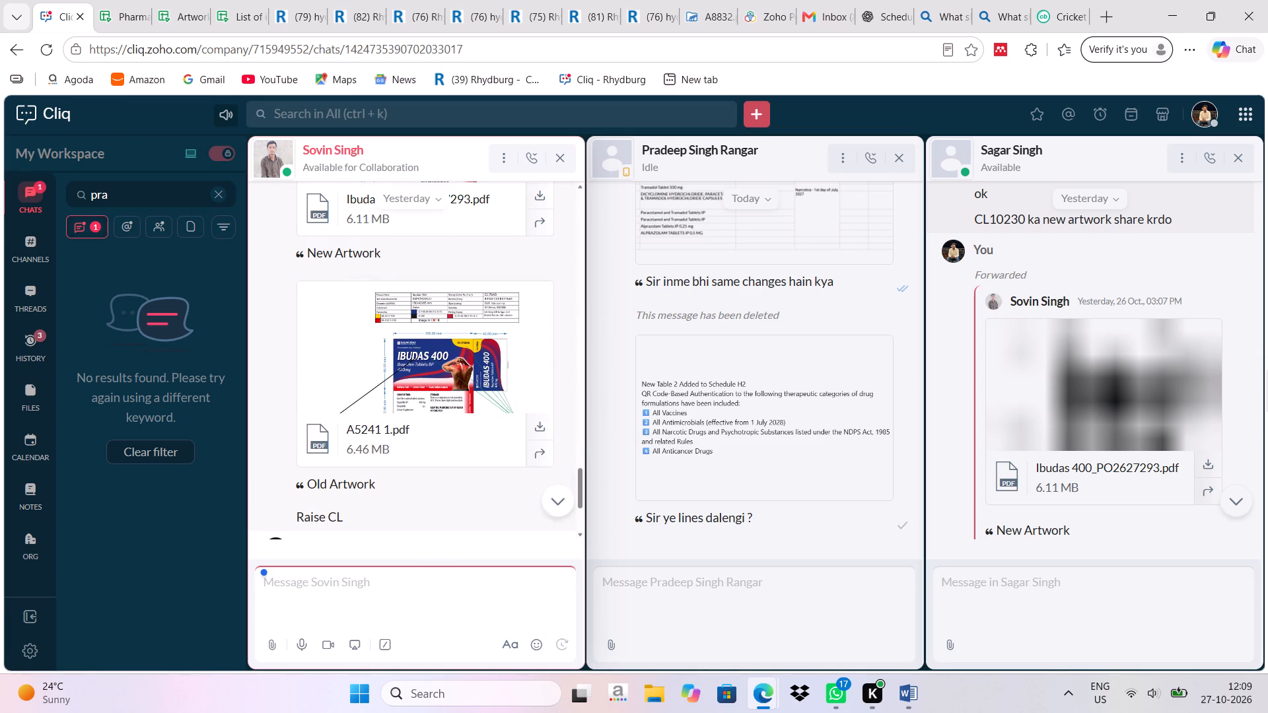
pyautogui.click(412, 424)
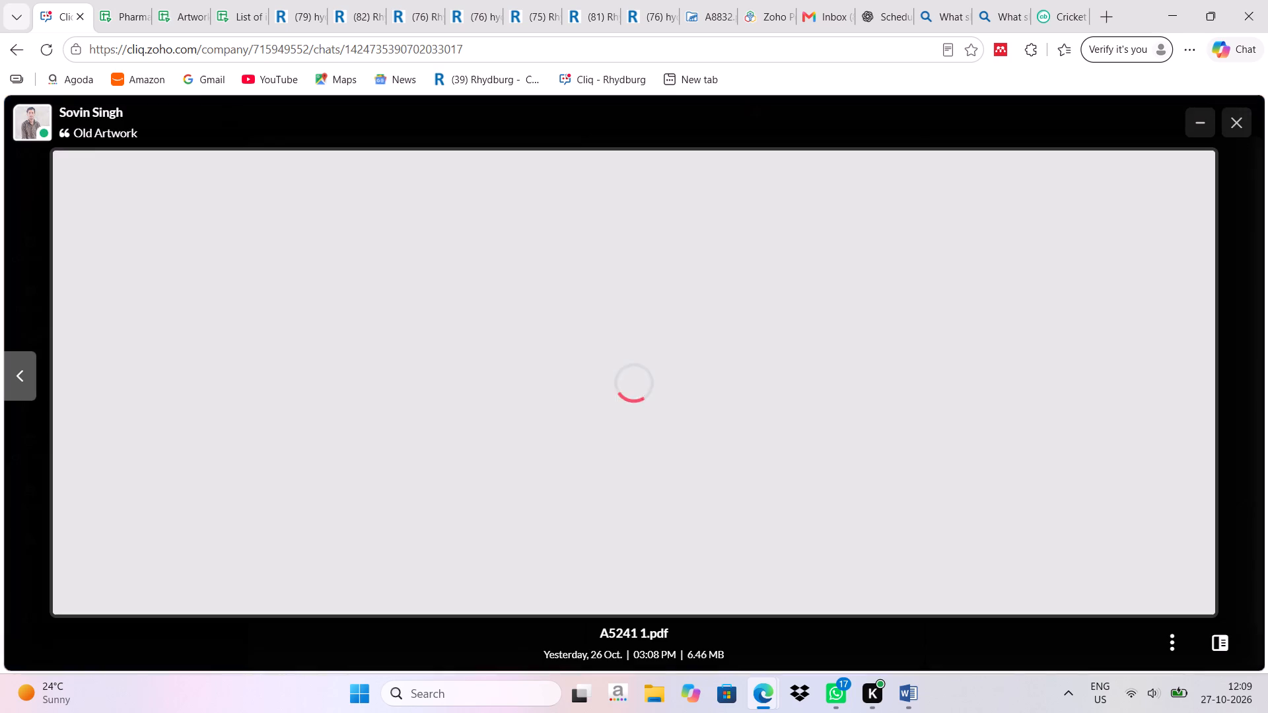
pyautogui.scroll(-9, 484, 371)
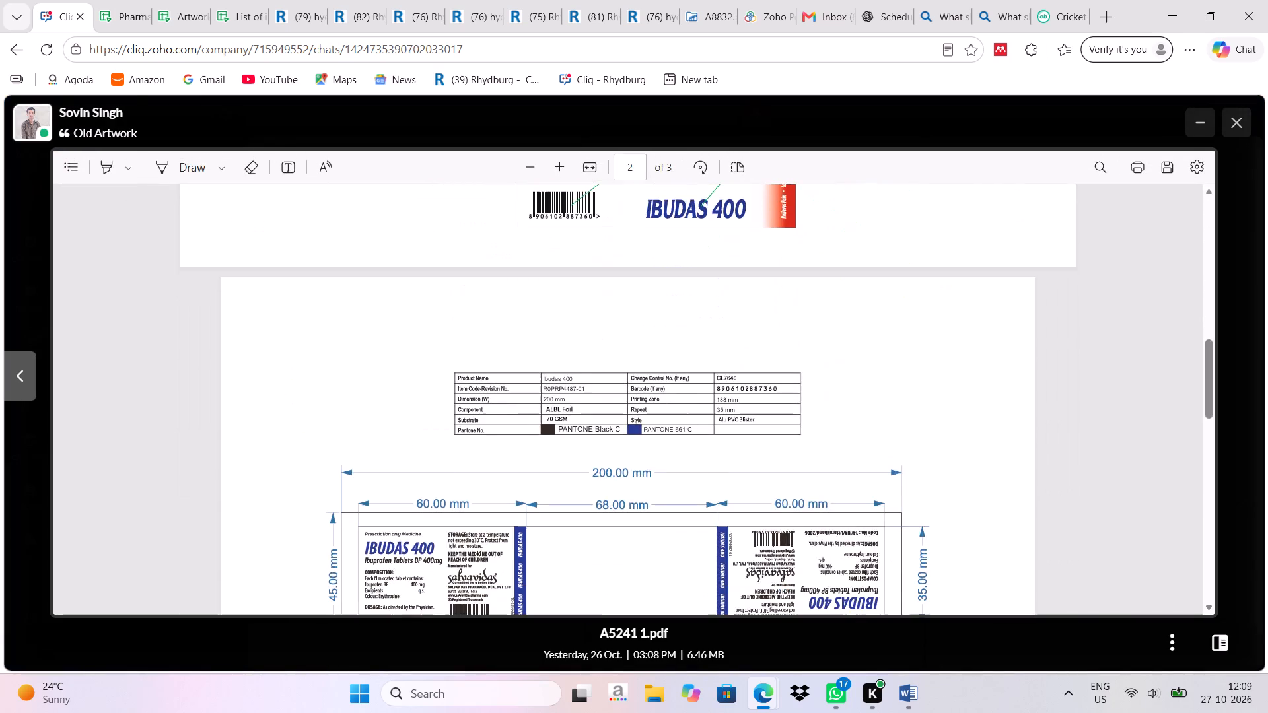
pyautogui.scroll(-5, 484, 371)
pyautogui.scroll(2, 484, 371)
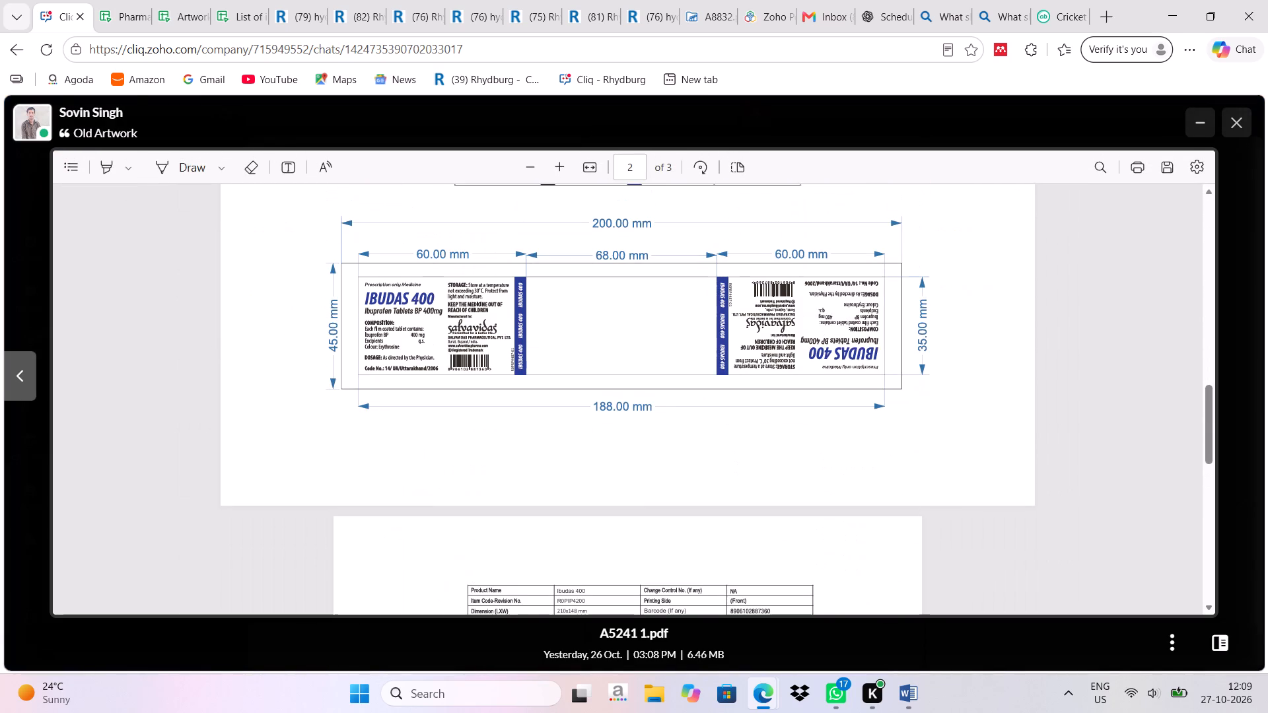
pyautogui.scroll(2, 484, 371)
# Return to change control CL10230 and save the updated record.
pyautogui.click(297, 17)
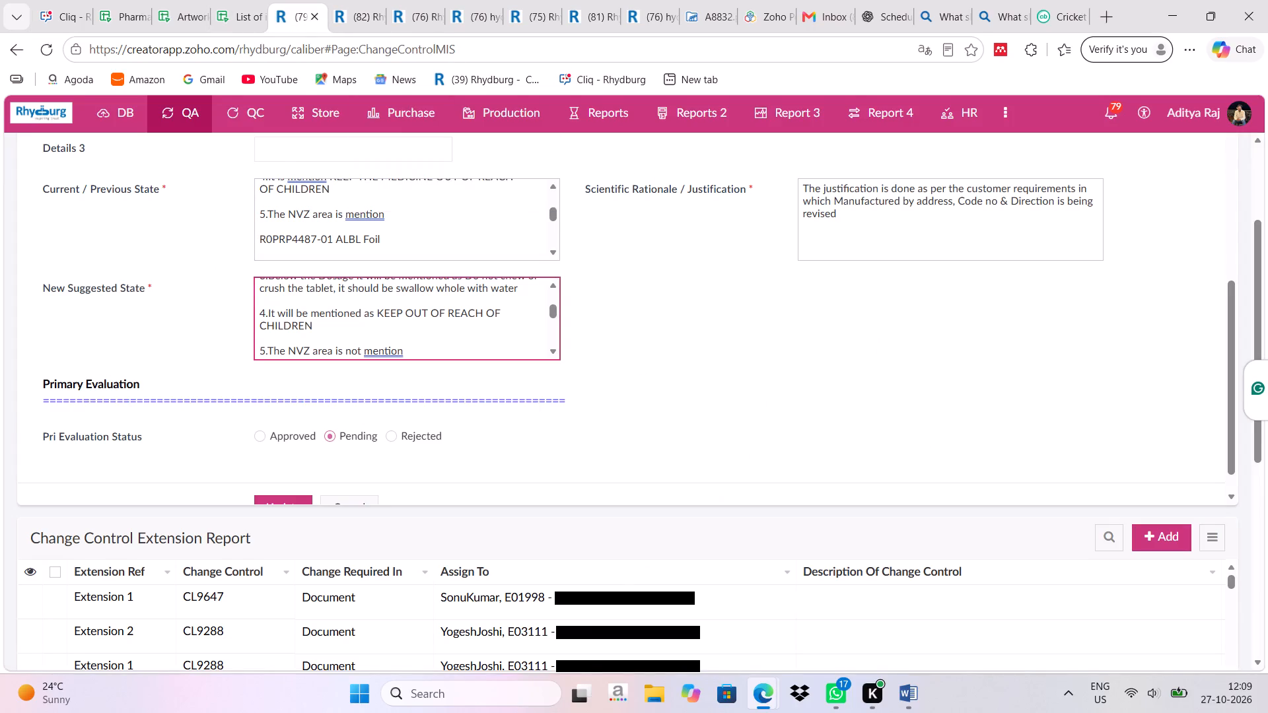
pyautogui.scroll(-1, 299, 471)
pyautogui.click(291, 474)
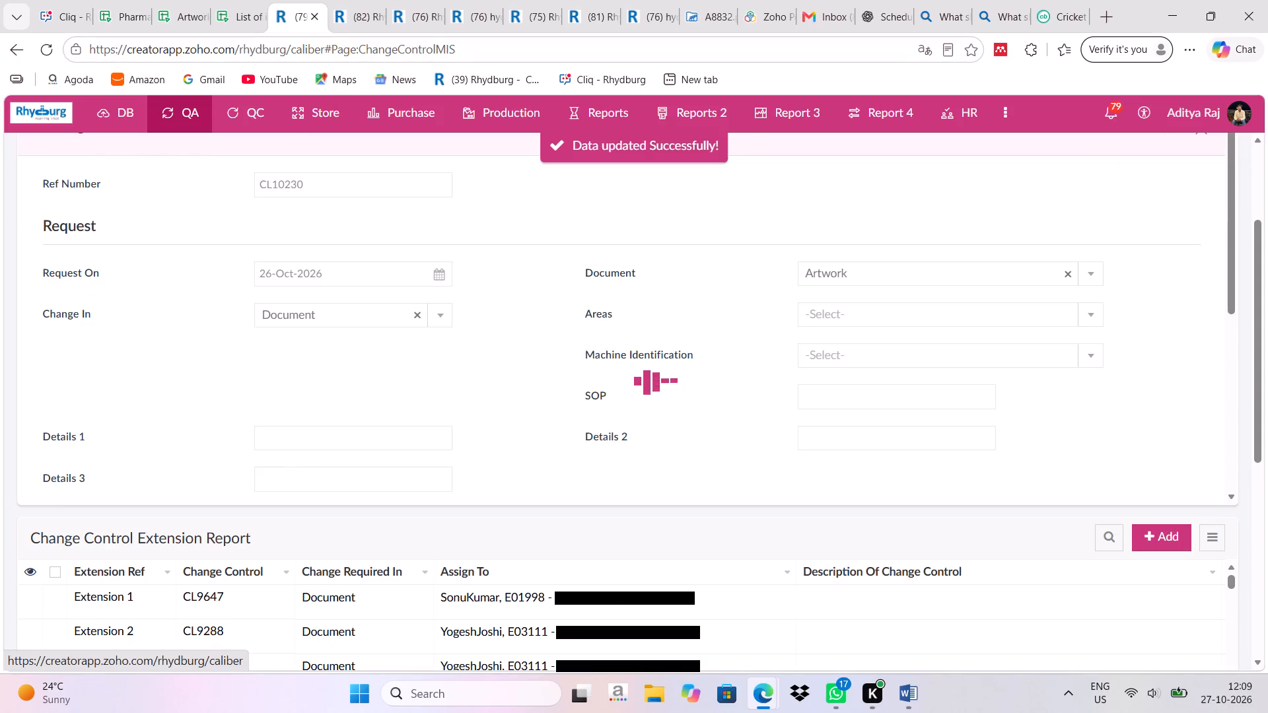
# Find CL10230 in the change control report and review its Current / Previous State against its New Suggested State, from CARTON through SPECS.
pyautogui.scroll(-1, 324, 311)
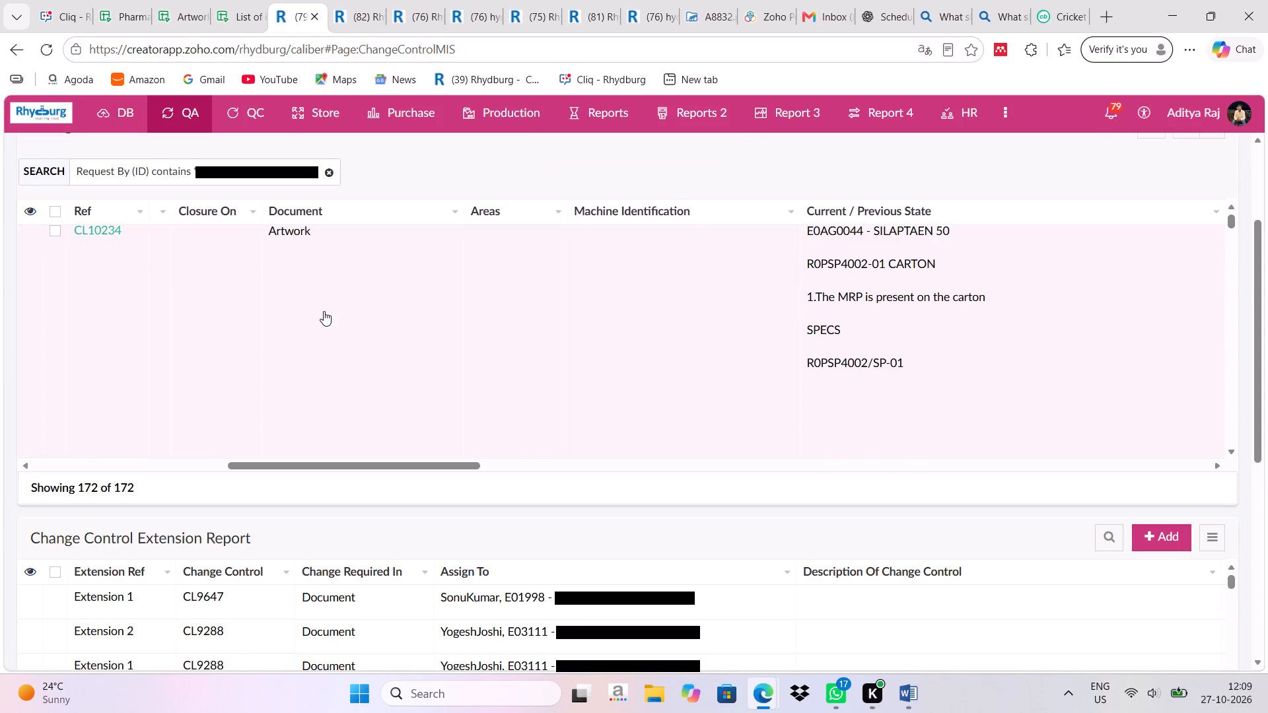
pyautogui.scroll(-5, 324, 311)
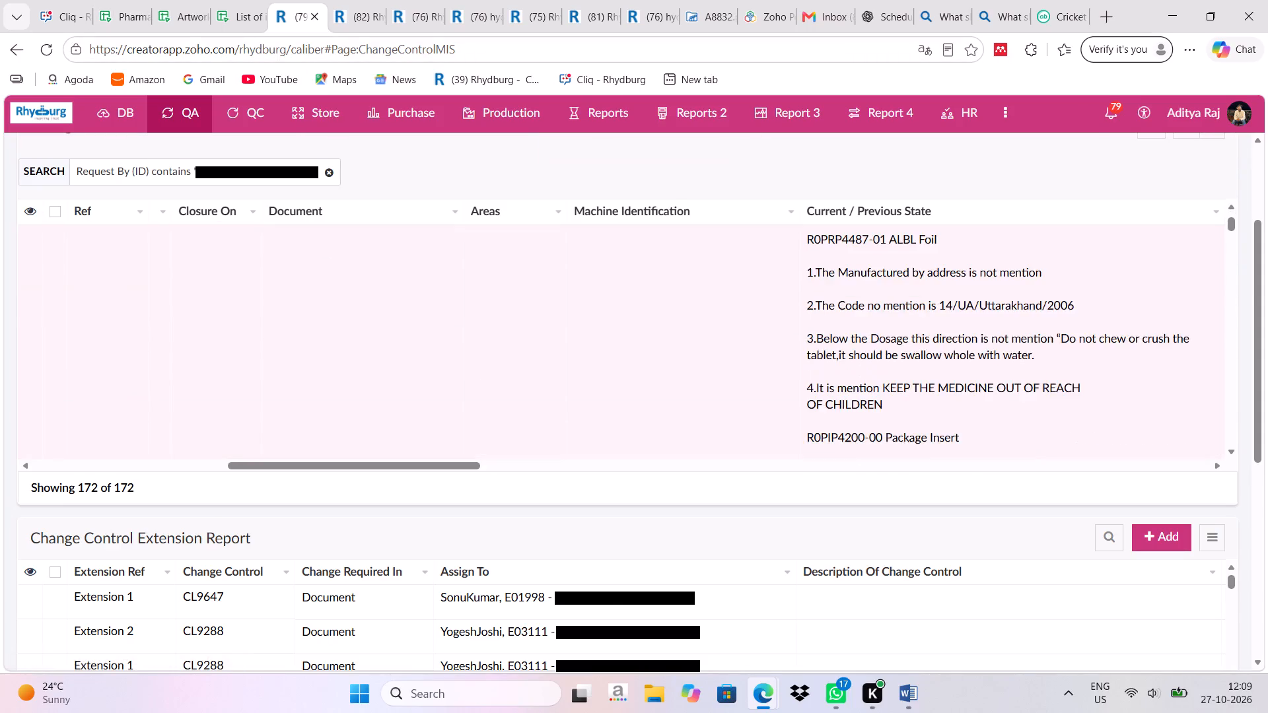
pyautogui.scroll(4, 324, 311)
pyautogui.hscroll(-3, 324, 311)
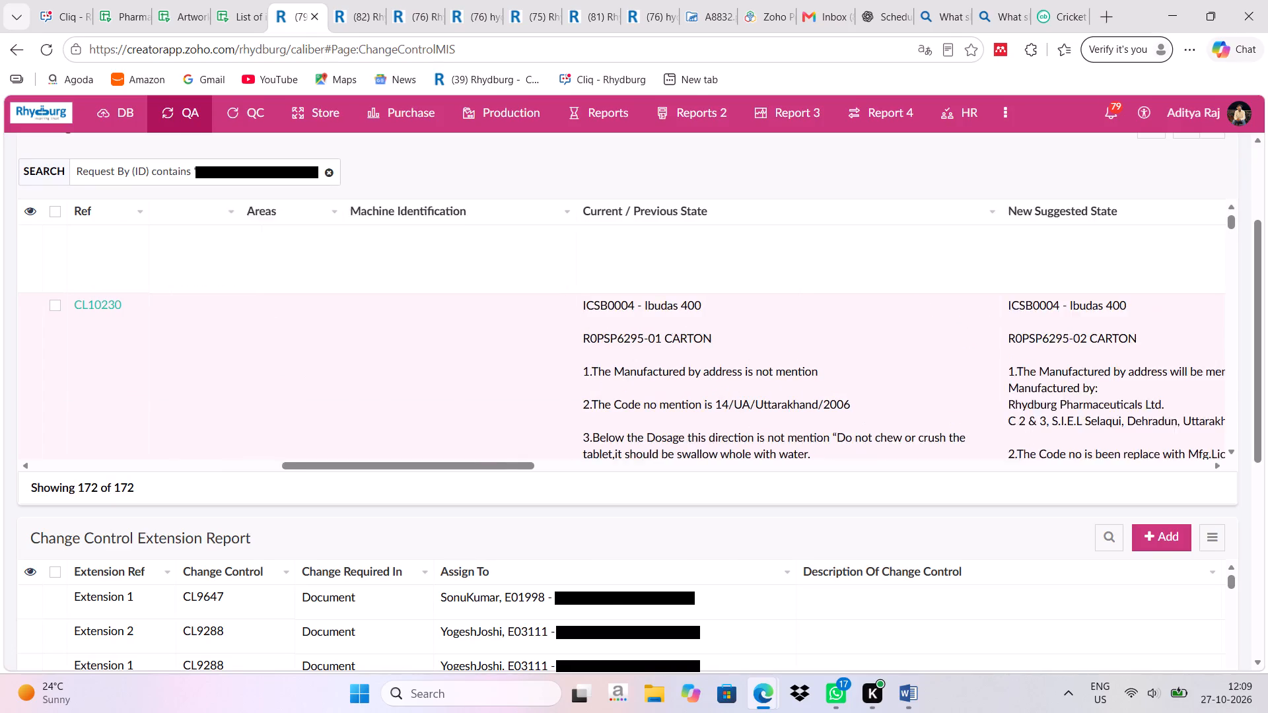
pyautogui.hscroll(-5, 324, 311)
pyautogui.scroll(-1, 324, 311)
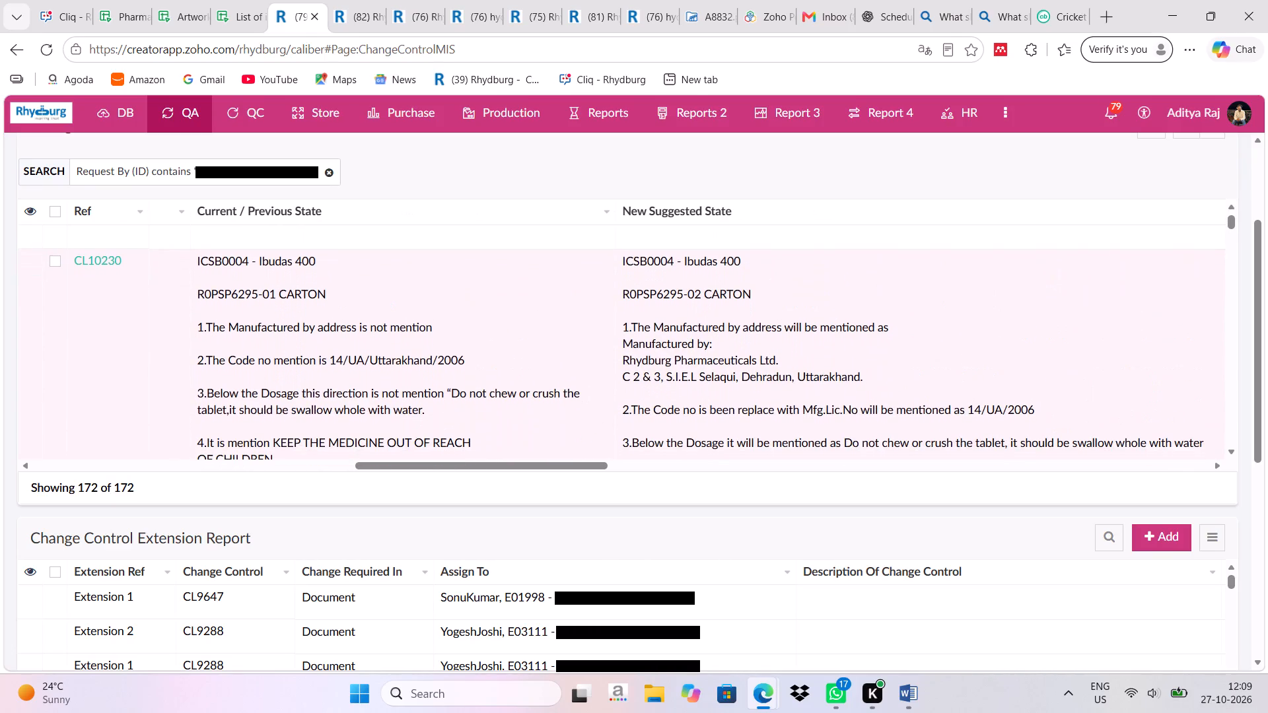
pyautogui.scroll(-1, 324, 311)
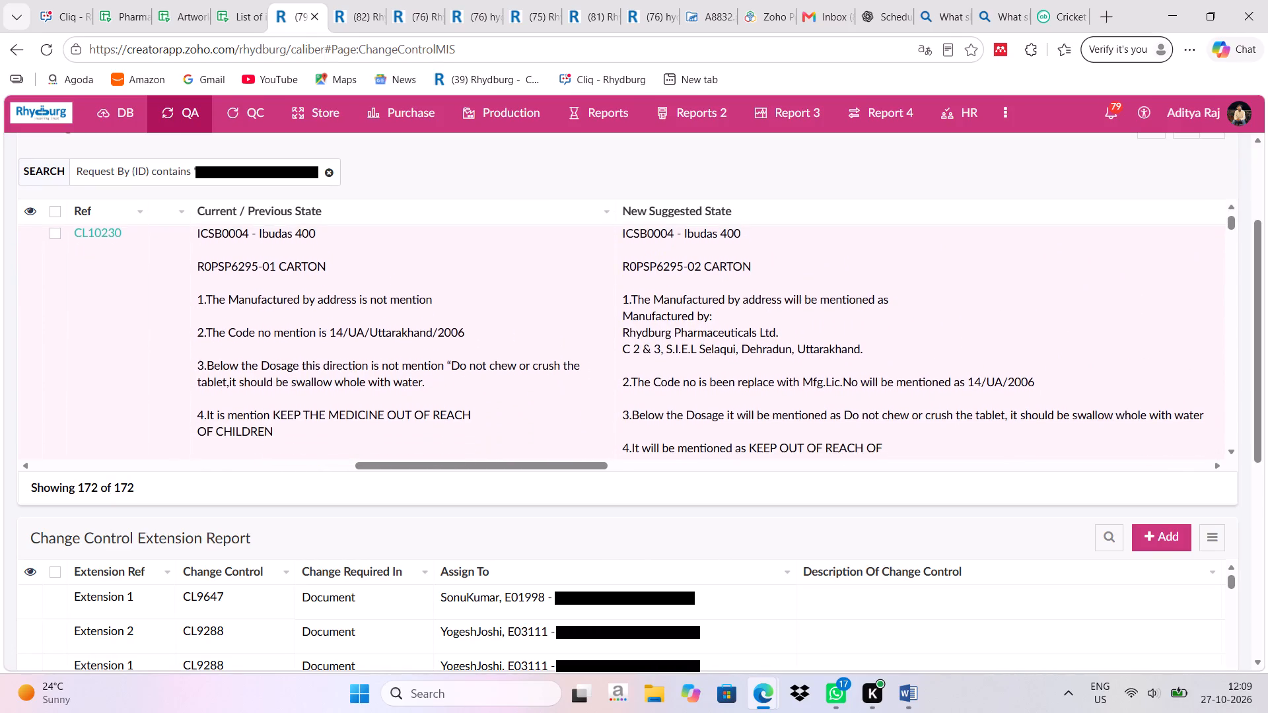
pyautogui.scroll(-2, 324, 311)
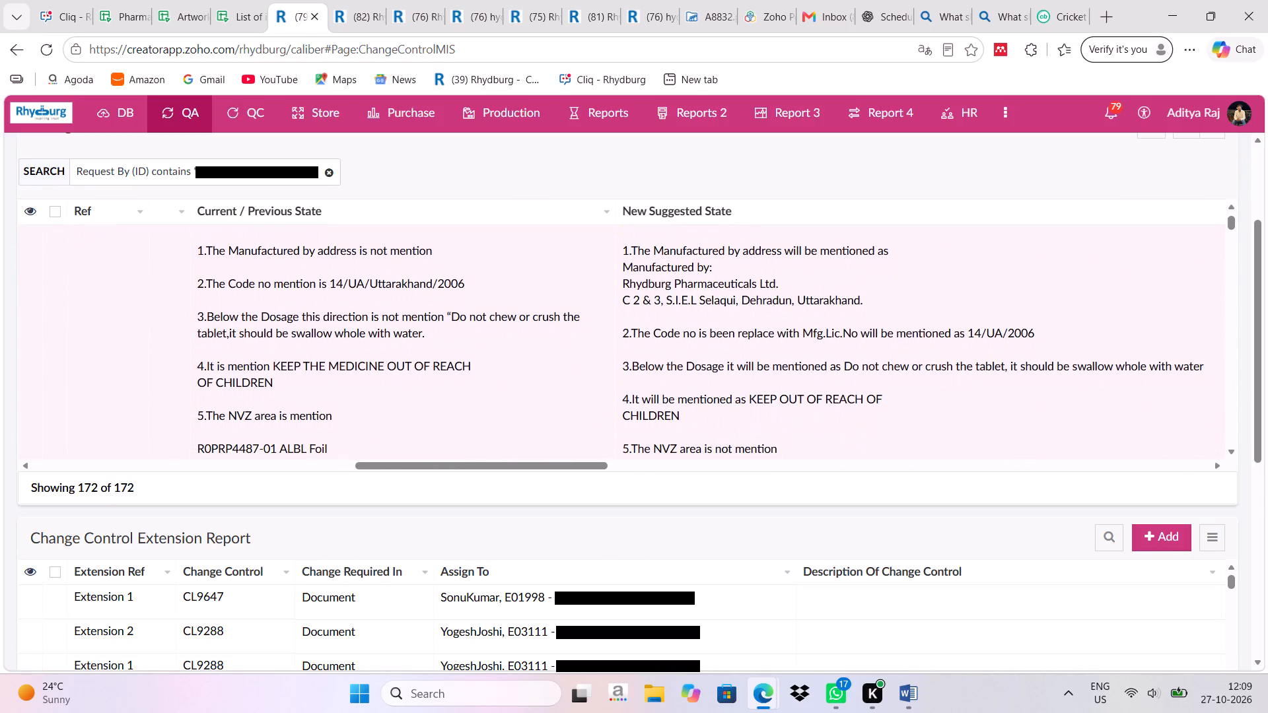
pyautogui.scroll(-1, 324, 311)
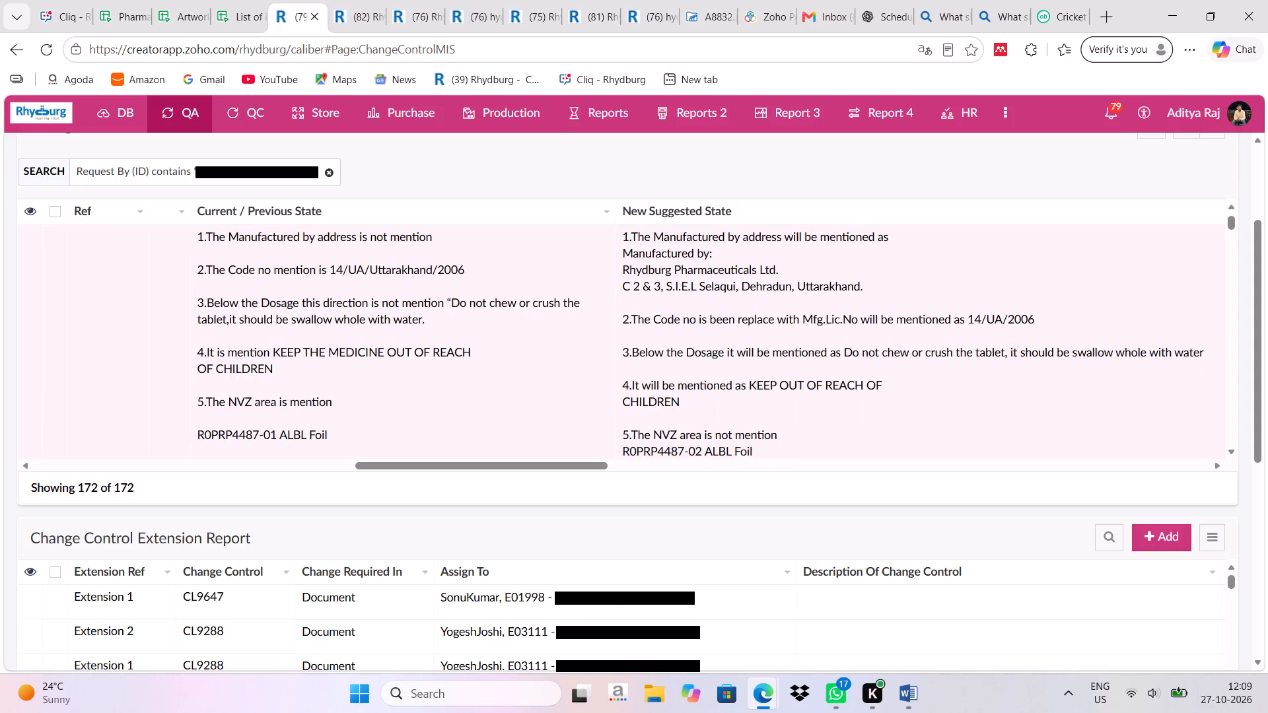
pyautogui.scroll(-2, 324, 311)
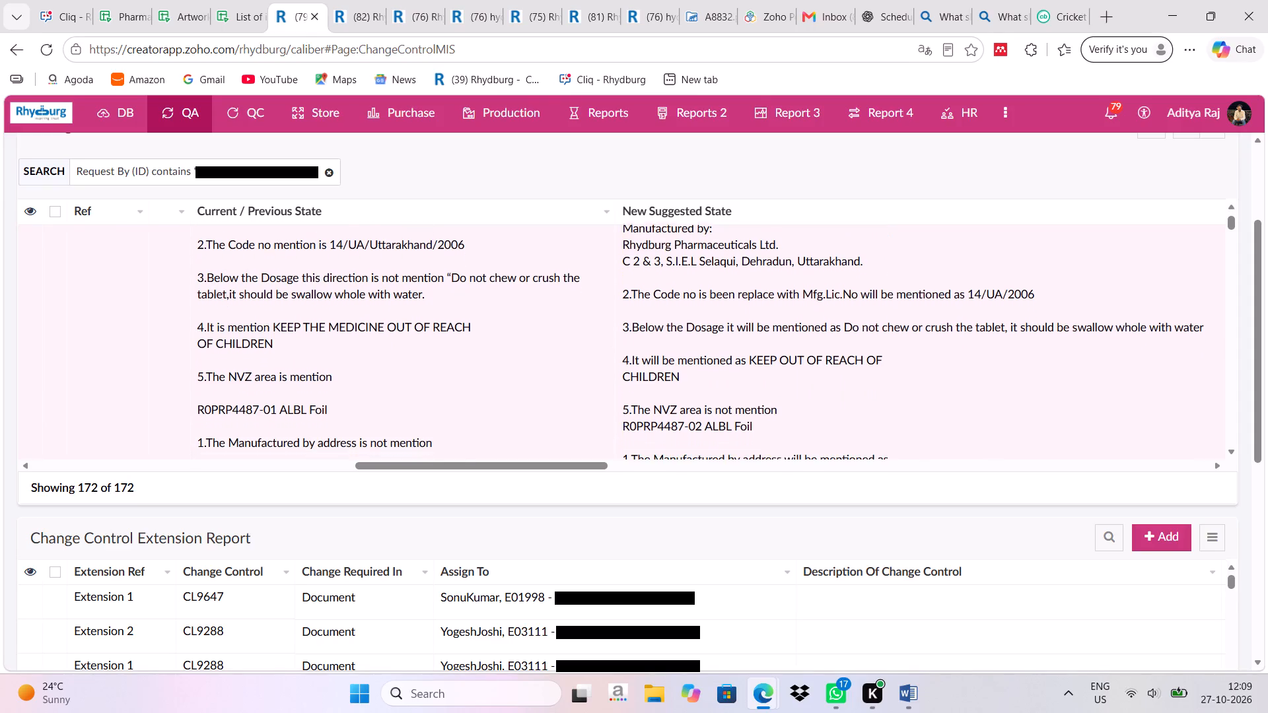
pyautogui.scroll(-2, 324, 311)
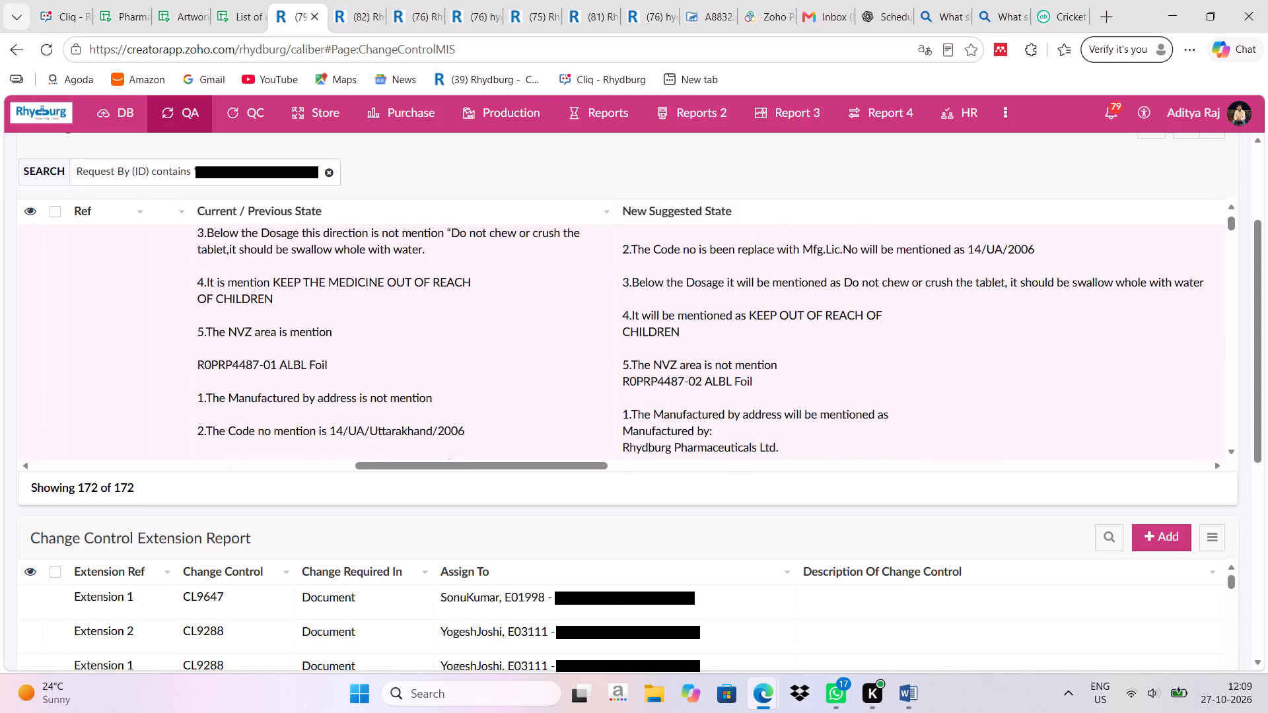
pyautogui.scroll(-2, 637, 355)
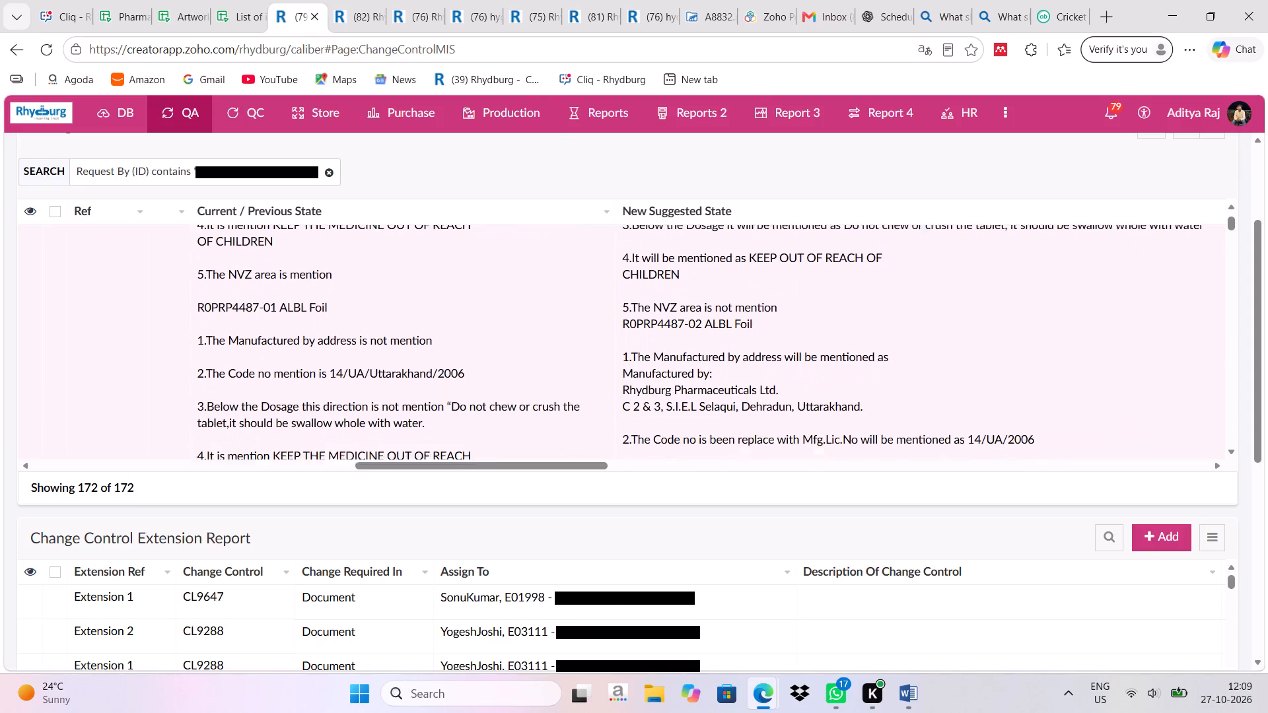
pyautogui.scroll(-3, 637, 355)
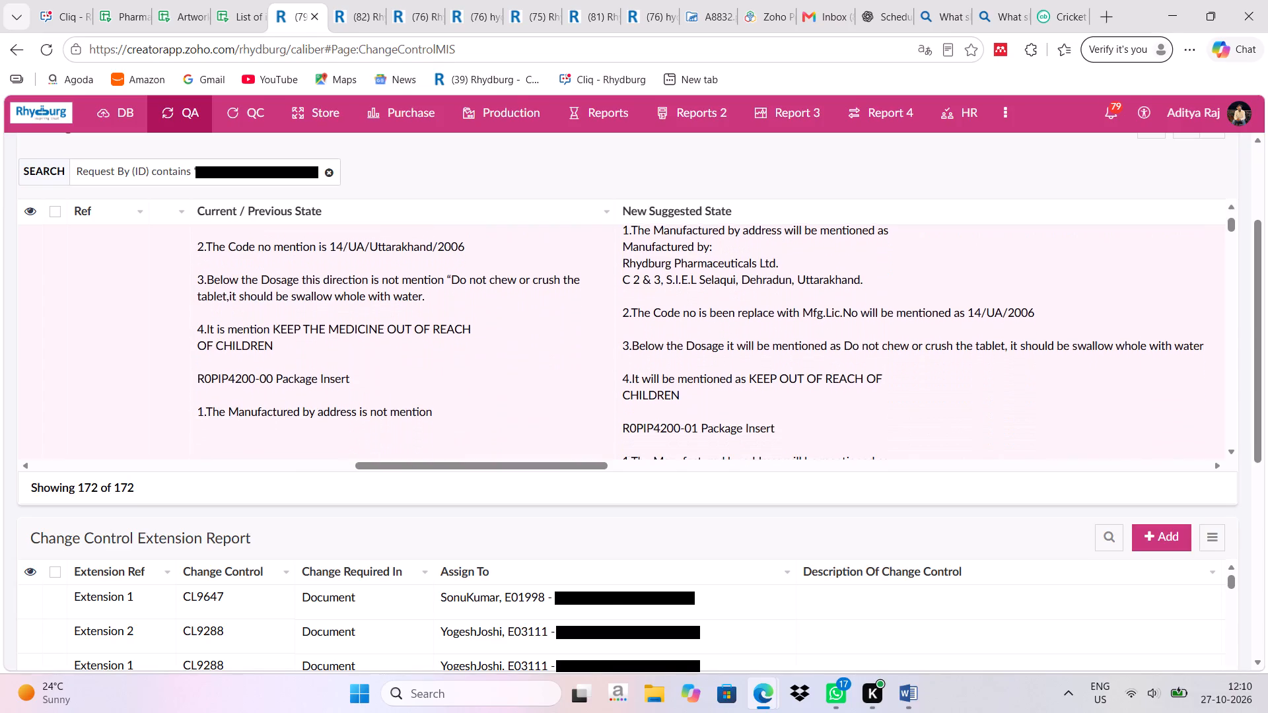
pyautogui.scroll(-2, 637, 355)
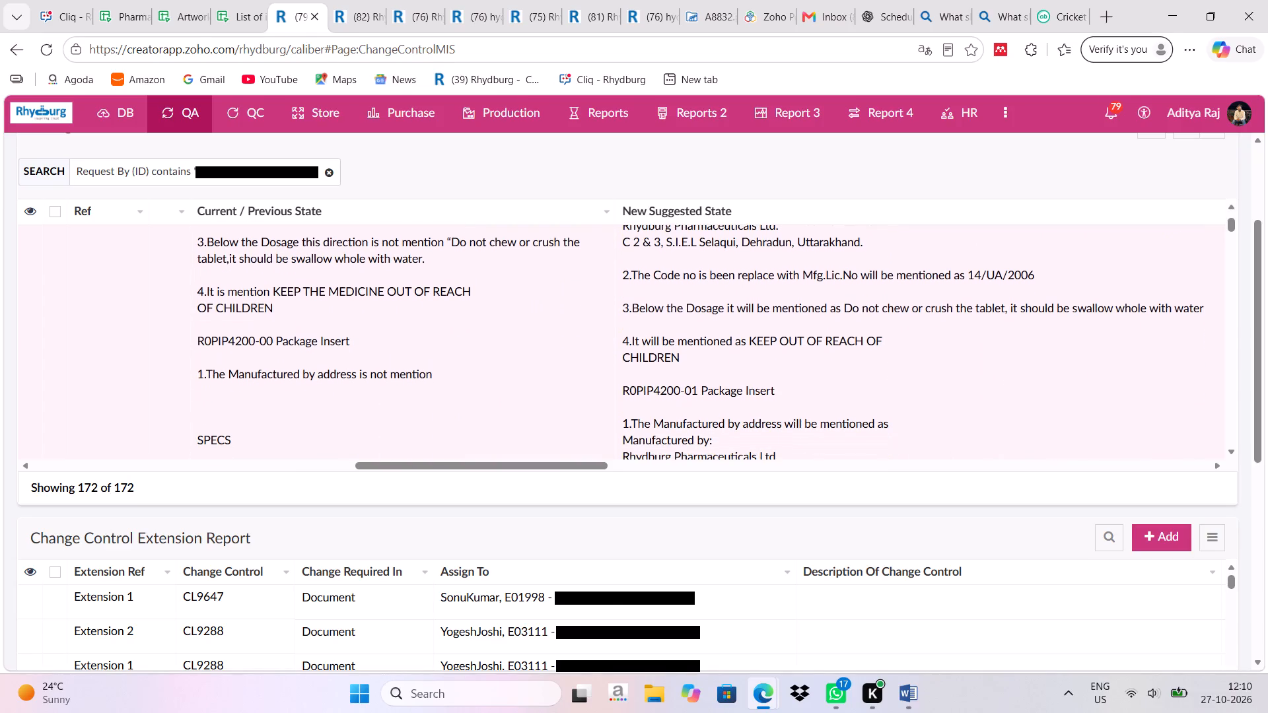
pyautogui.scroll(-1, 669, 338)
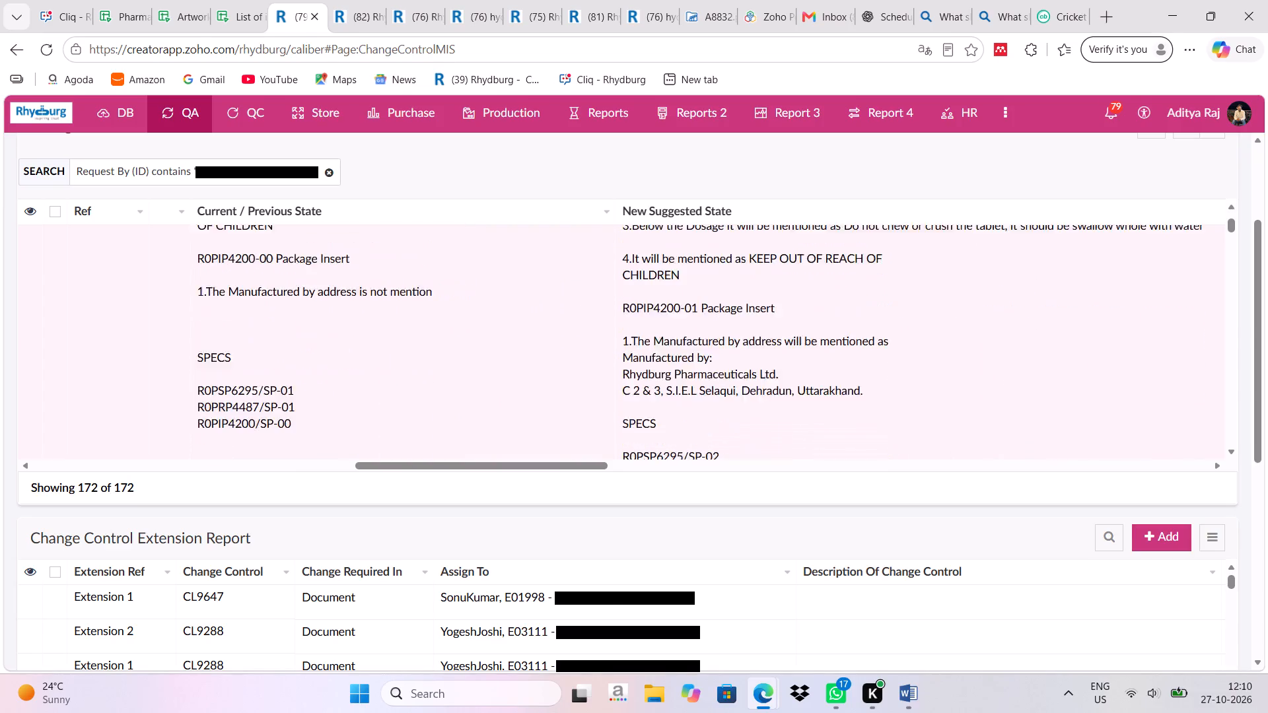
pyautogui.scroll(-1, 669, 338)
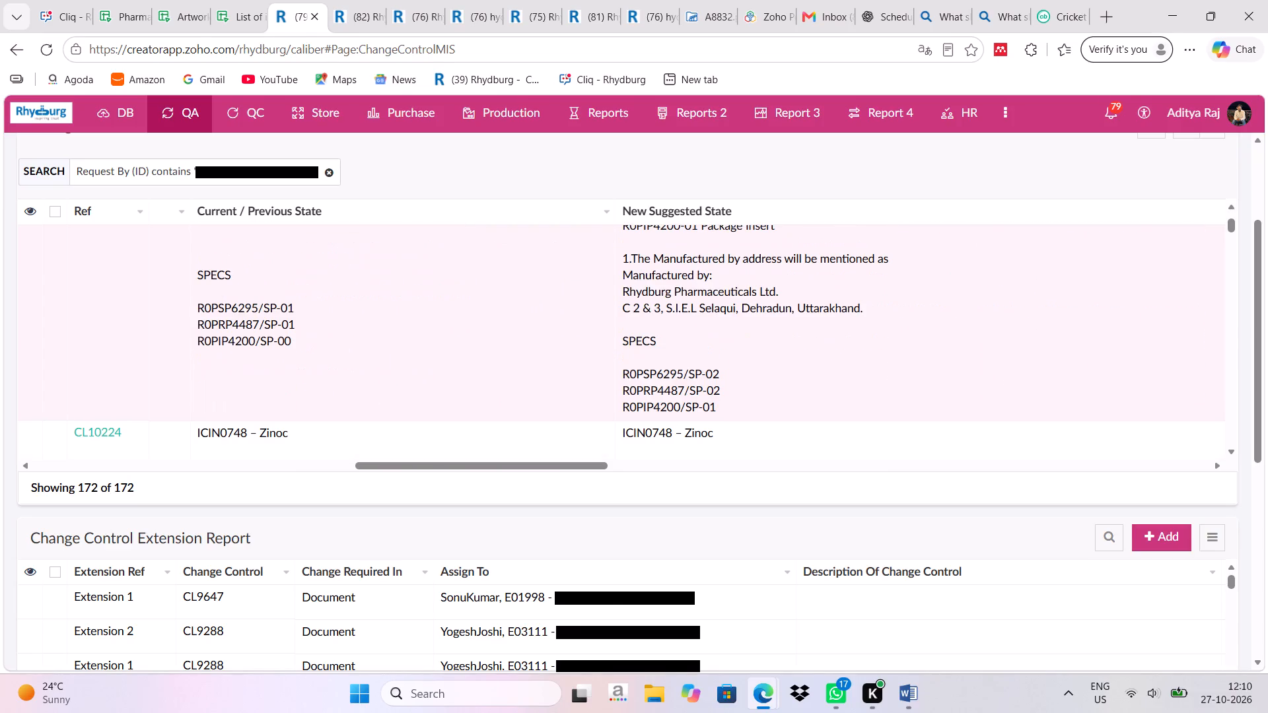
pyautogui.scroll(-4, 749, 414)
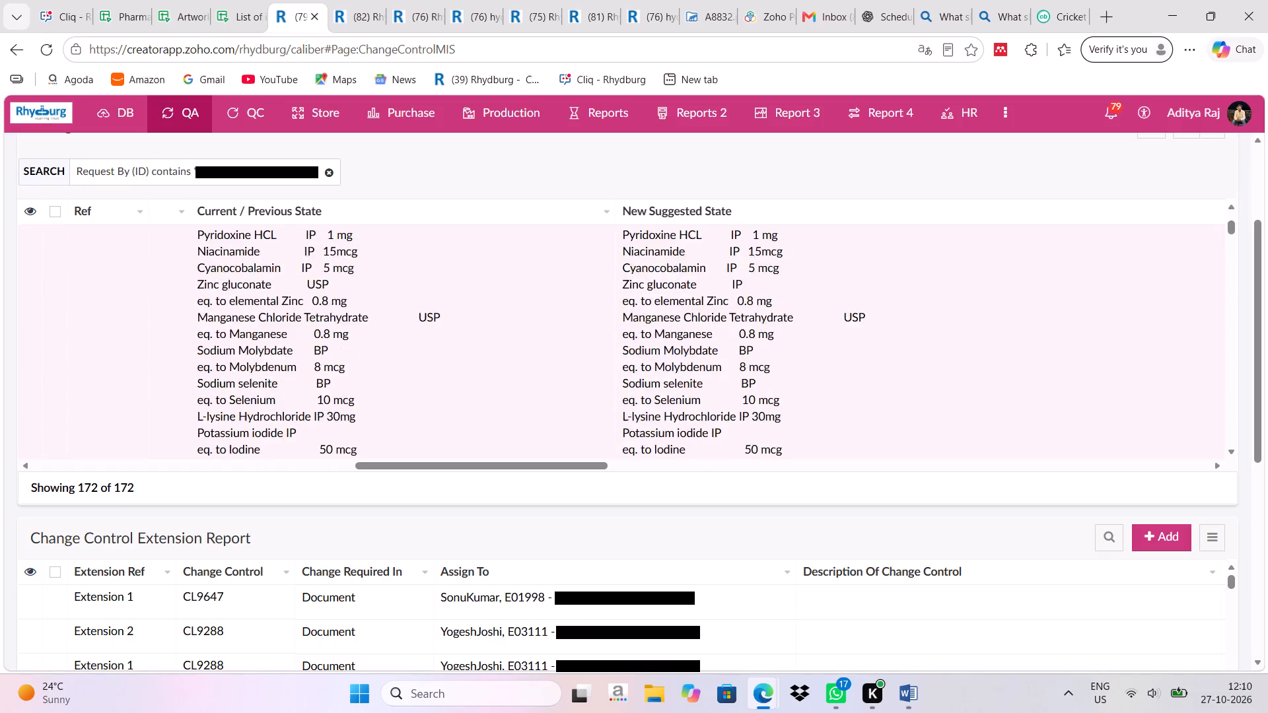
pyautogui.scroll(-1, 749, 414)
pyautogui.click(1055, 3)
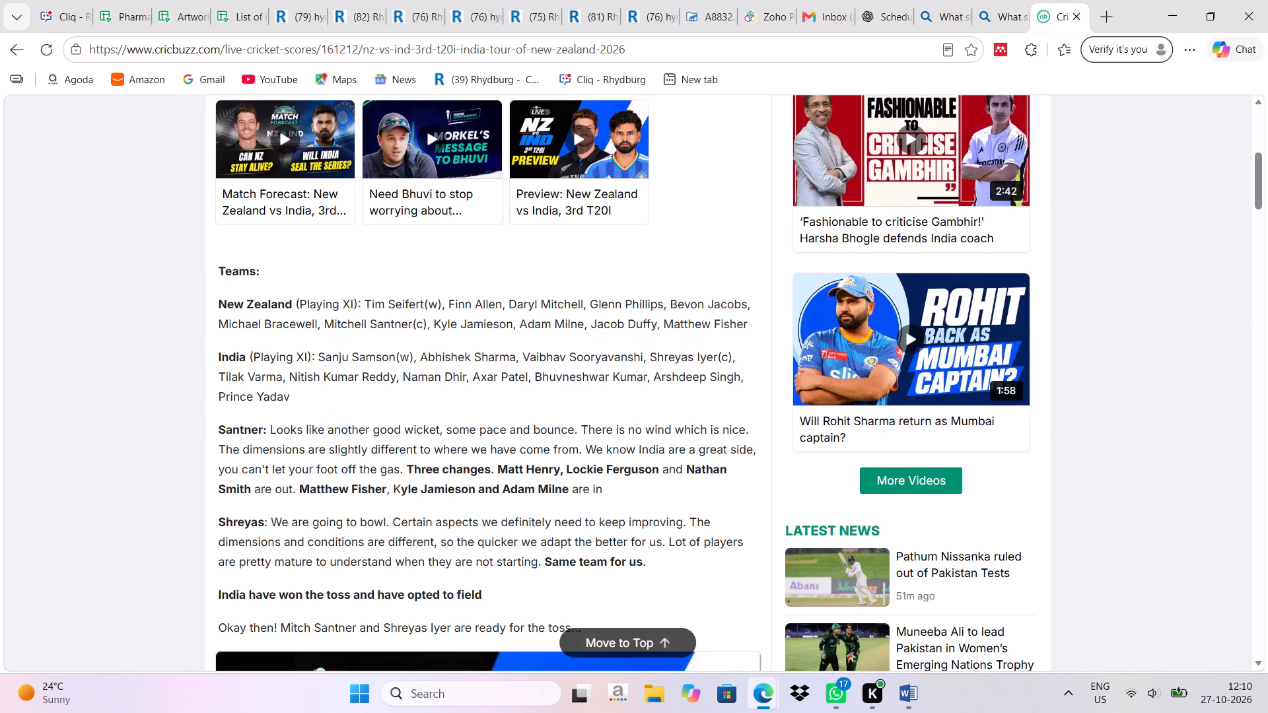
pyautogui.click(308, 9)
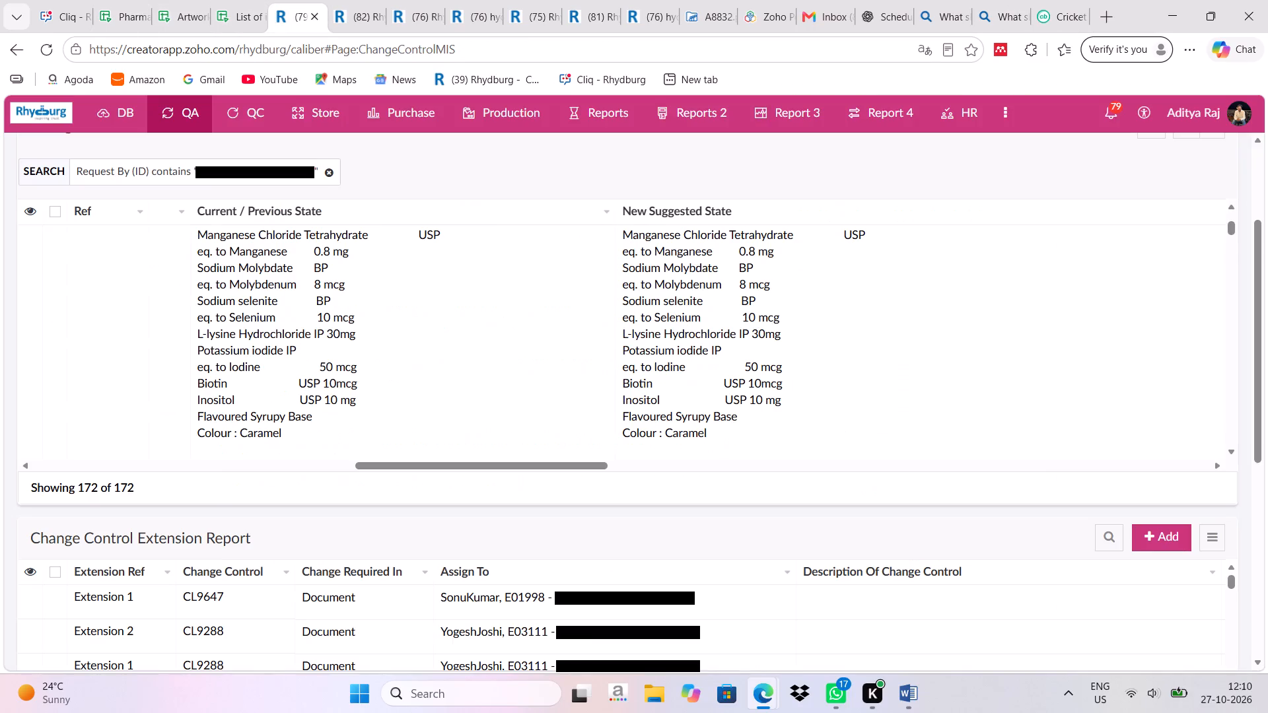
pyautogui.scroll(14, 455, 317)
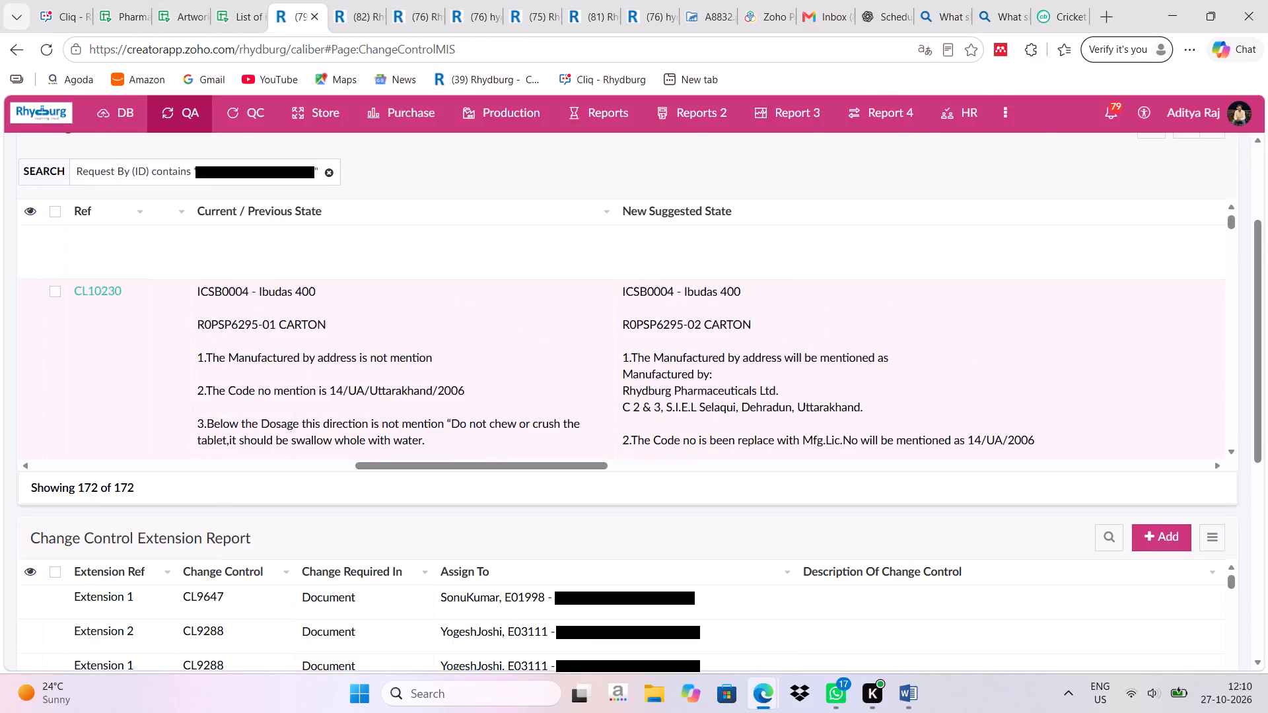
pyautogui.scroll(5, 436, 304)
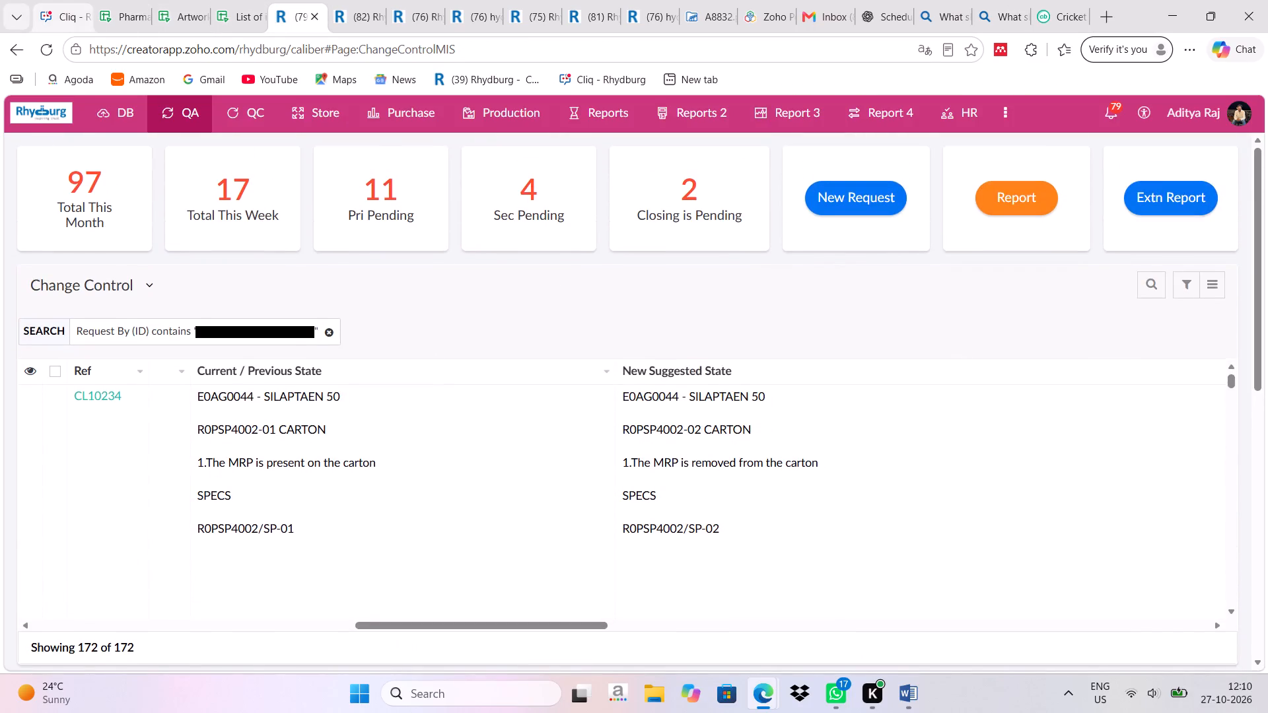
# Switch to the Cliq chat, close the old artwork preview, and examine the pages of the new artwork Ibudas 400_PO2627293.pdf.
pyautogui.click(38, 12)
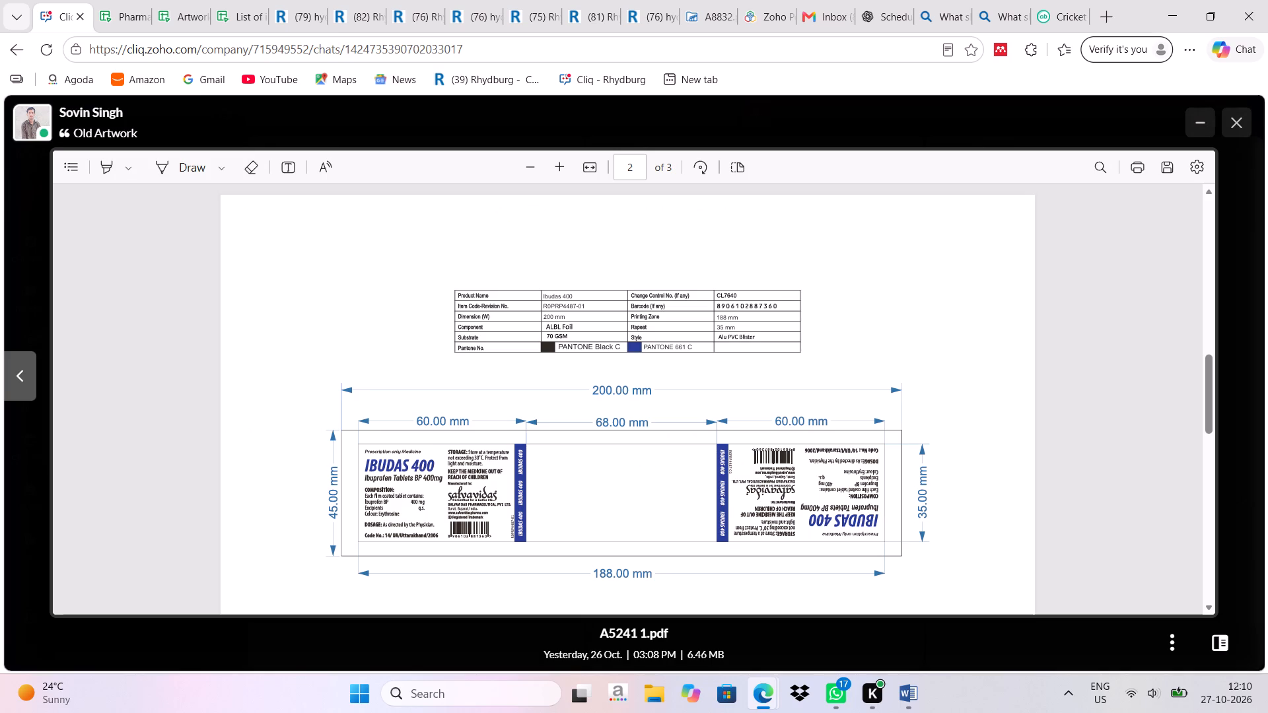
pyautogui.click(1228, 127)
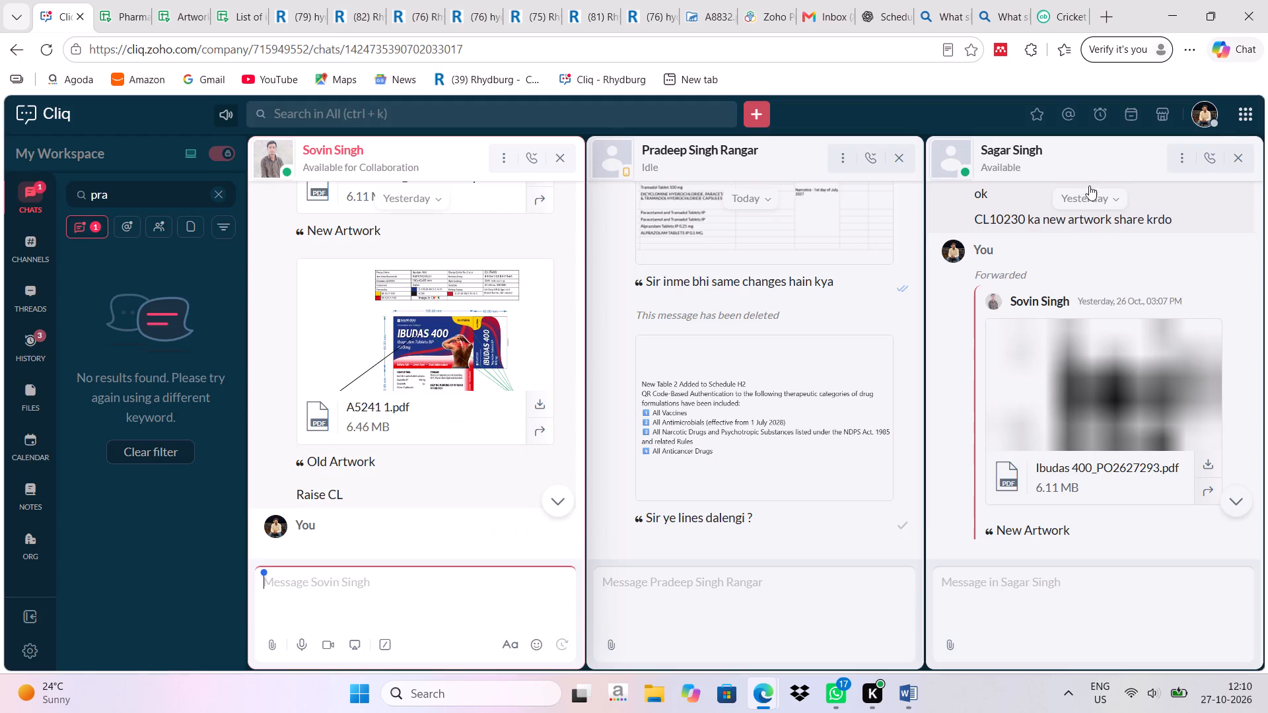
pyautogui.scroll(2, 356, 362)
pyautogui.scroll(1, 472, 312)
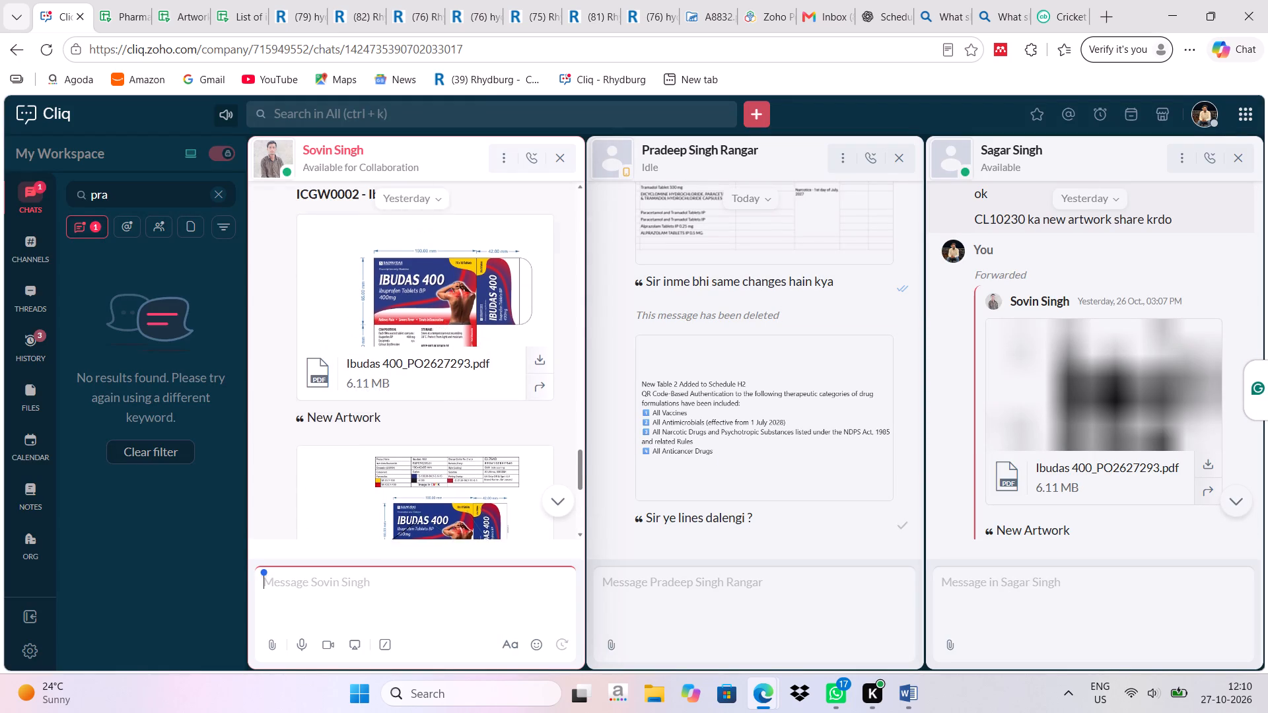
pyautogui.click(408, 448)
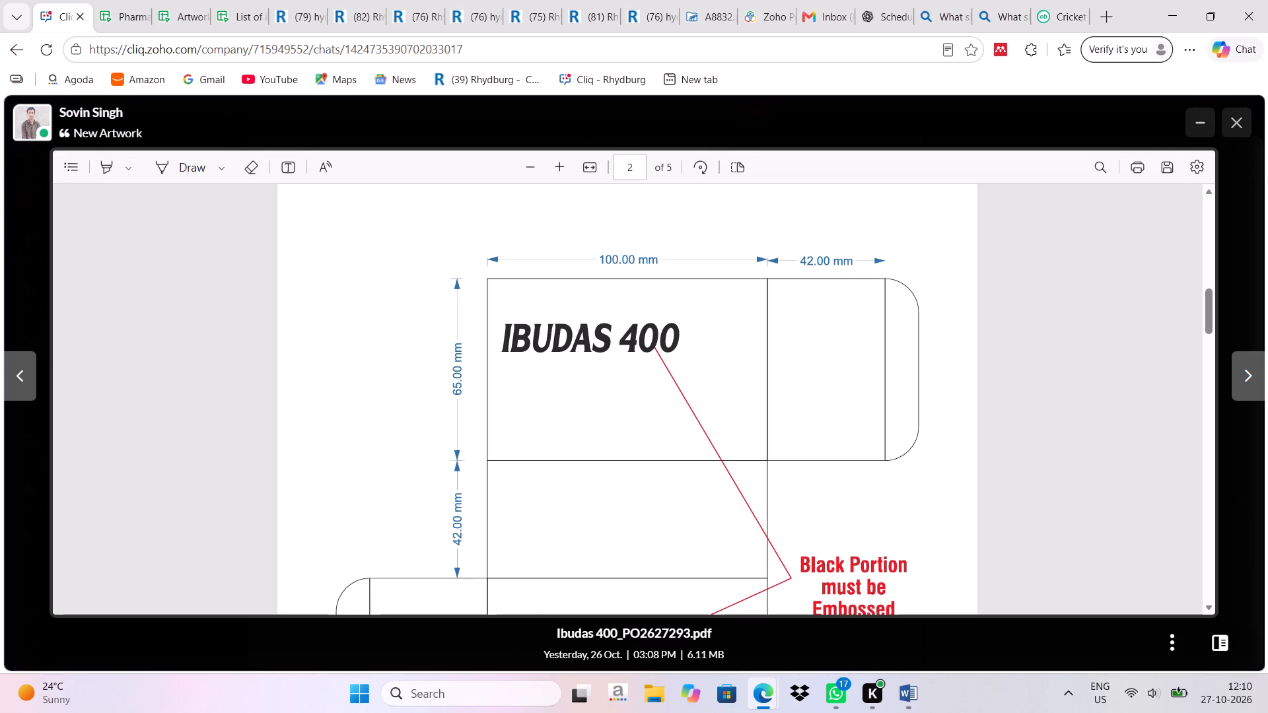
pyautogui.scroll(-14, 469, 436)
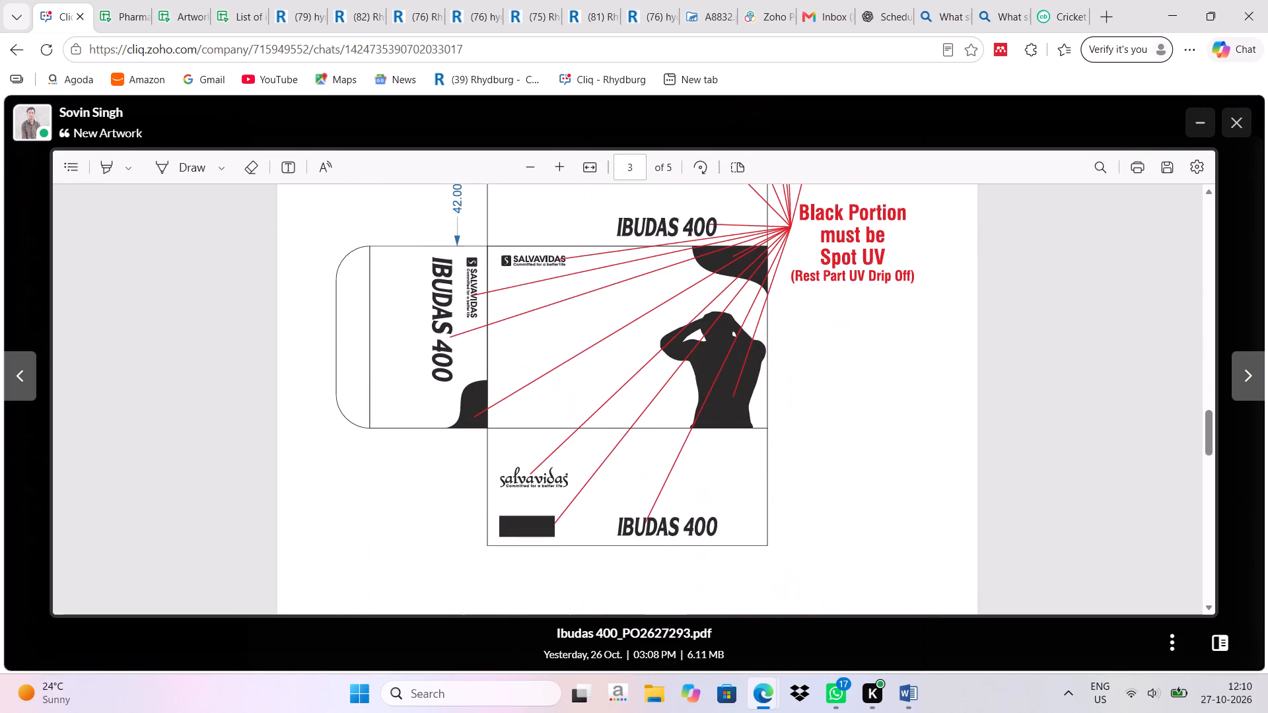
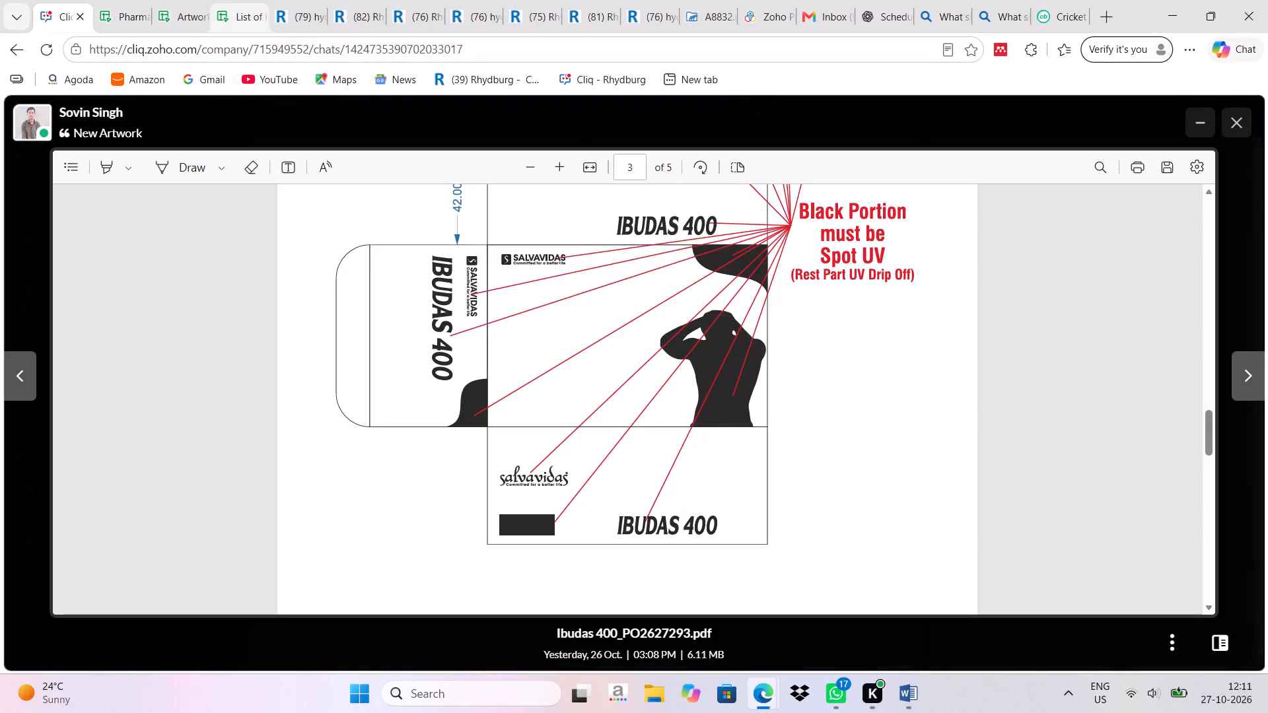
# Return to the change control report and review CL10230's CARTON points under Current / Previous State and New Suggested State.
pyautogui.click(307, 18)
pyautogui.scroll(-3, 361, 440)
pyautogui.scroll(1, 342, 430)
pyautogui.scroll(-1, 352, 436)
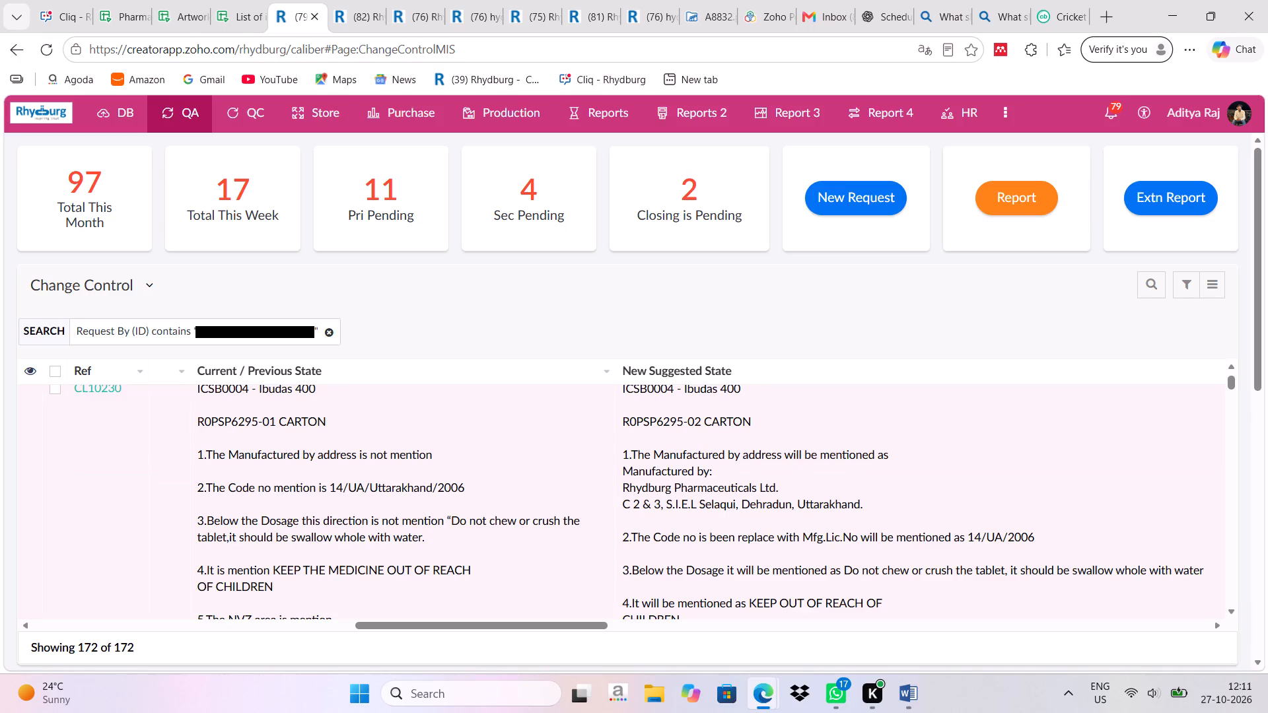
pyautogui.scroll(-1, 632, 520)
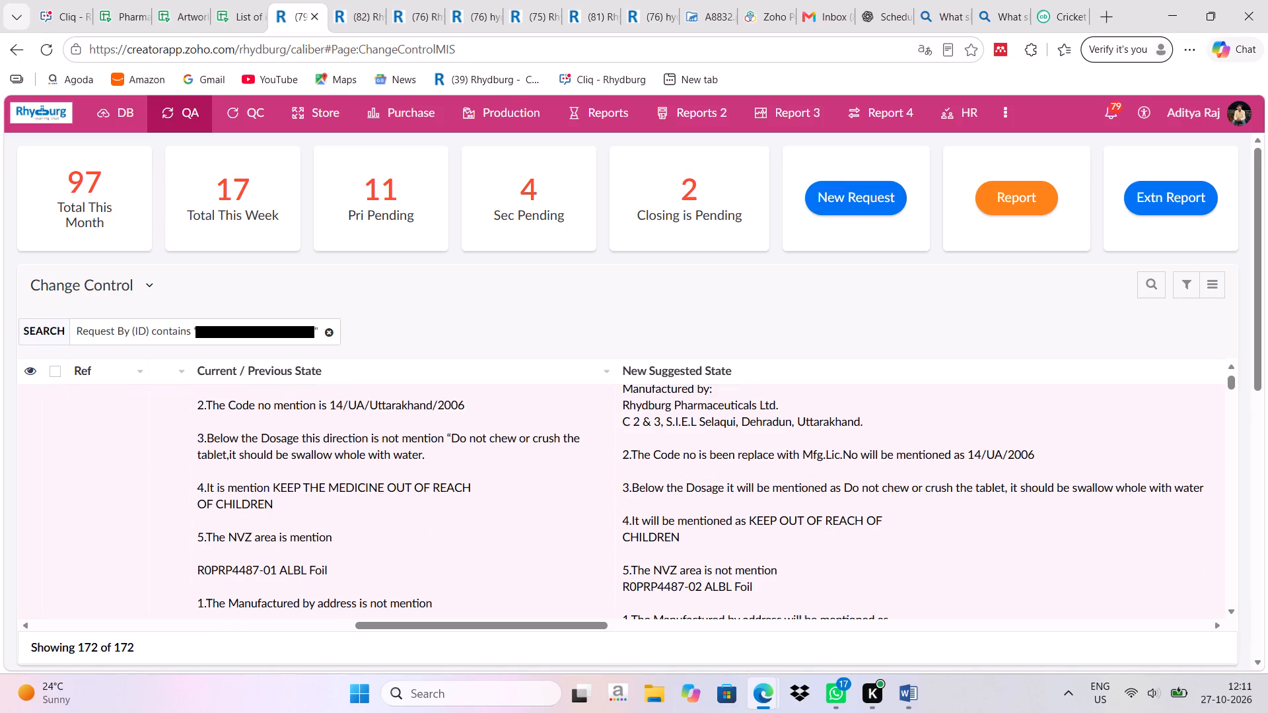
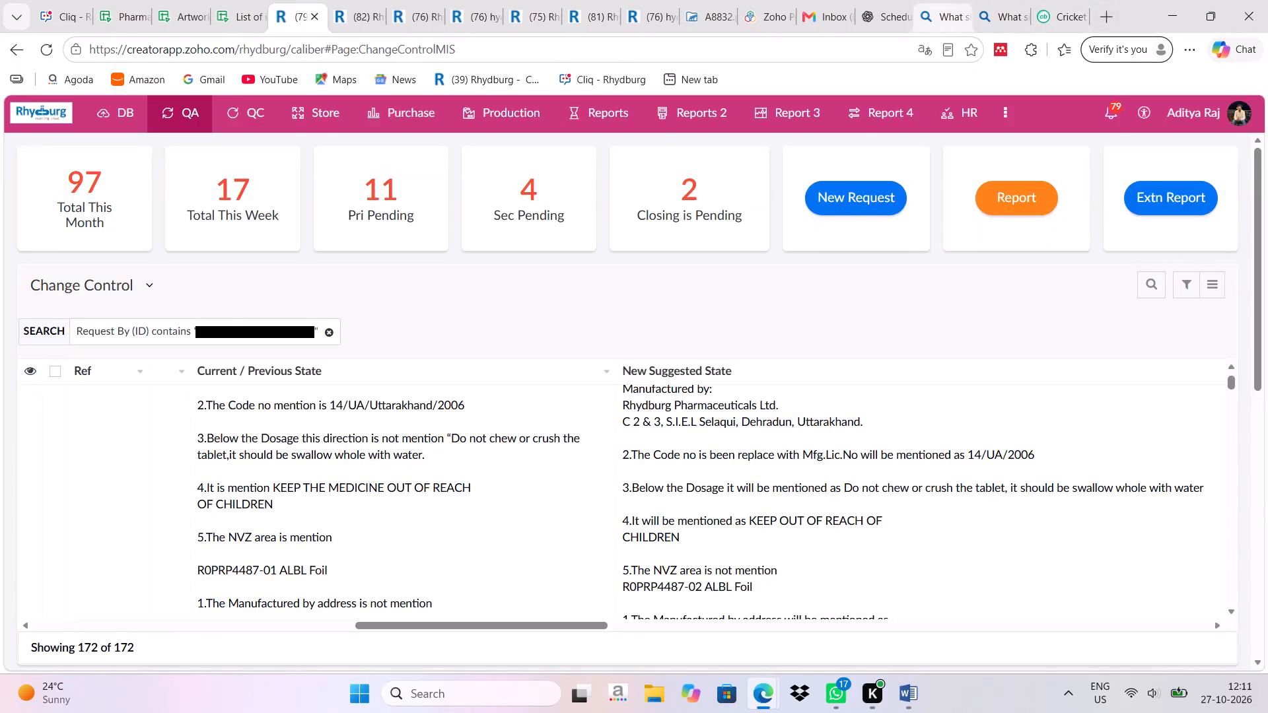
# Close the two web search pages about what should be written in the SCHEDULE H2 DRUG CAUTION.
pyautogui.click(950, 15)
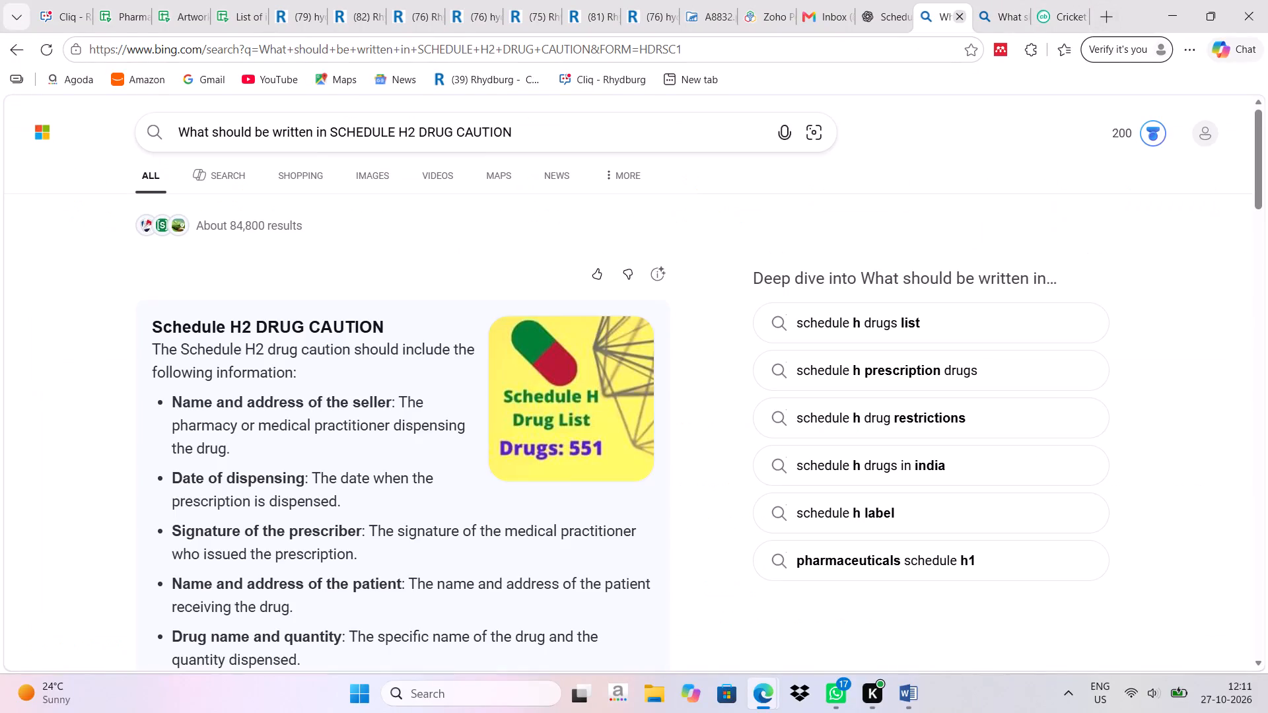
pyautogui.click(962, 18)
pyautogui.click(955, 14)
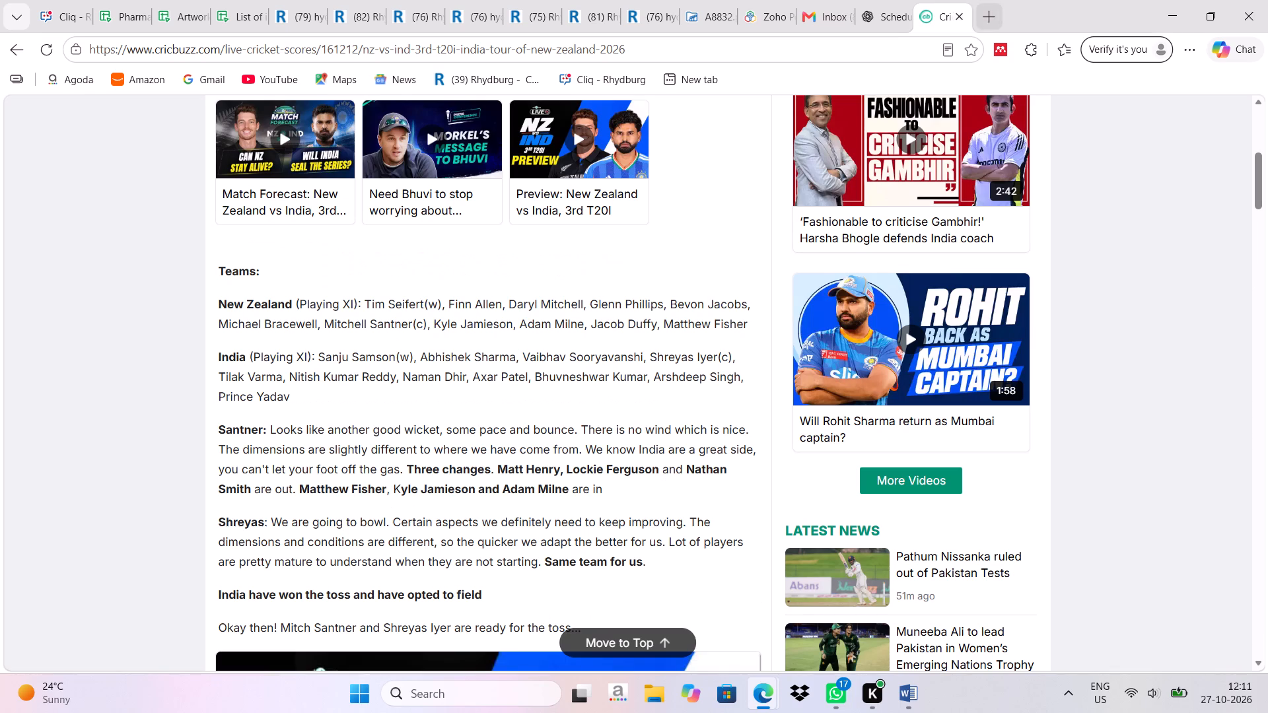
# Search for Flipkart in a new browser tab, open its website and close the search results page.
pyautogui.click(987, 16)
pyautogui.write('fli')
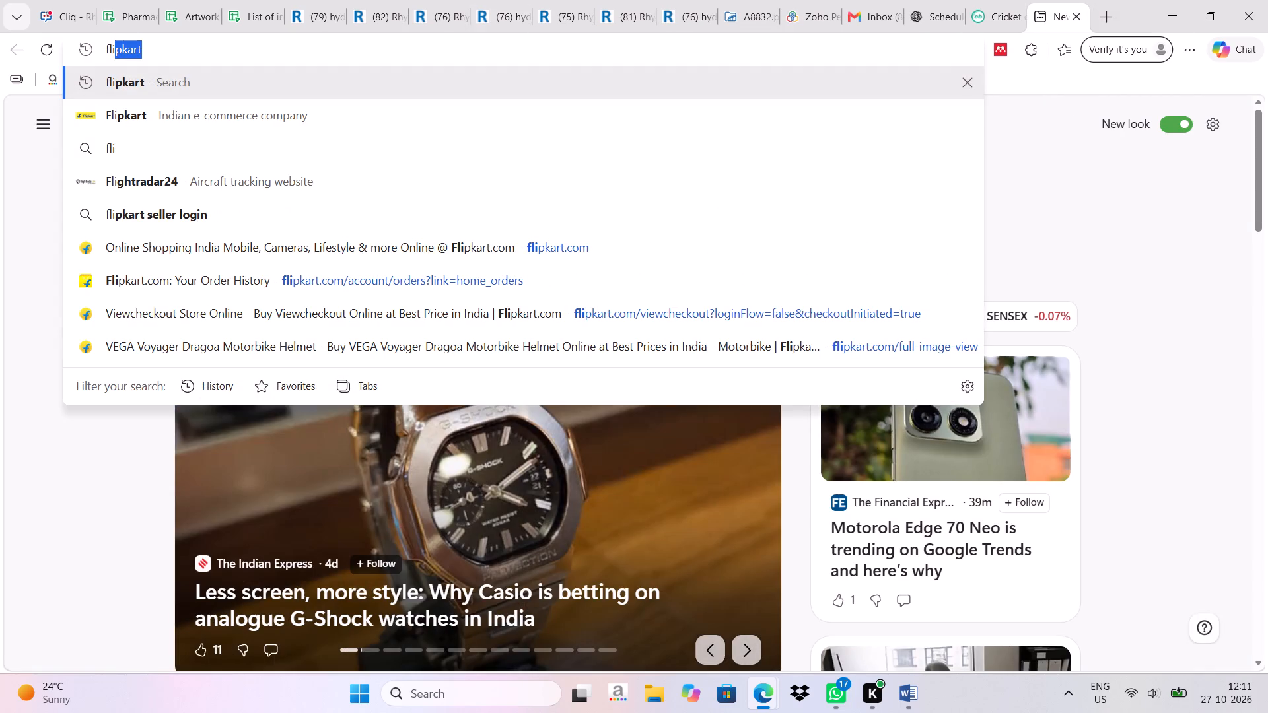
pyautogui.click(310, 122)
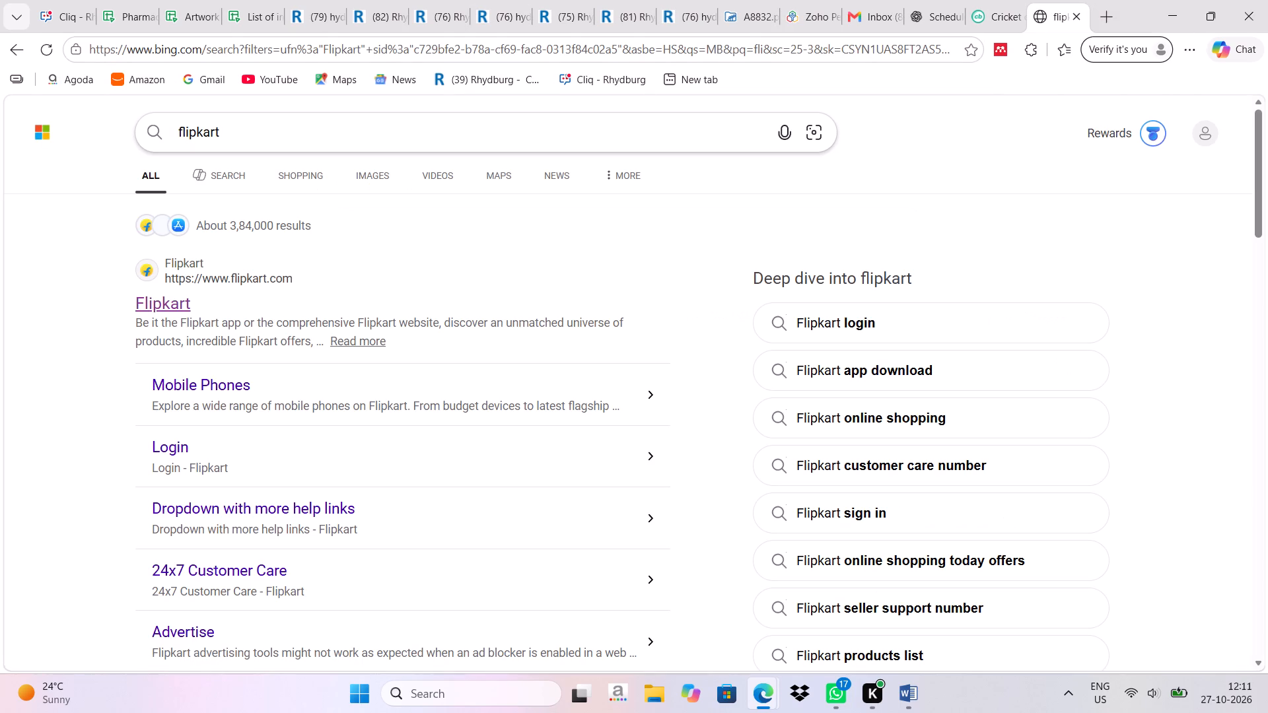
pyautogui.click(181, 301)
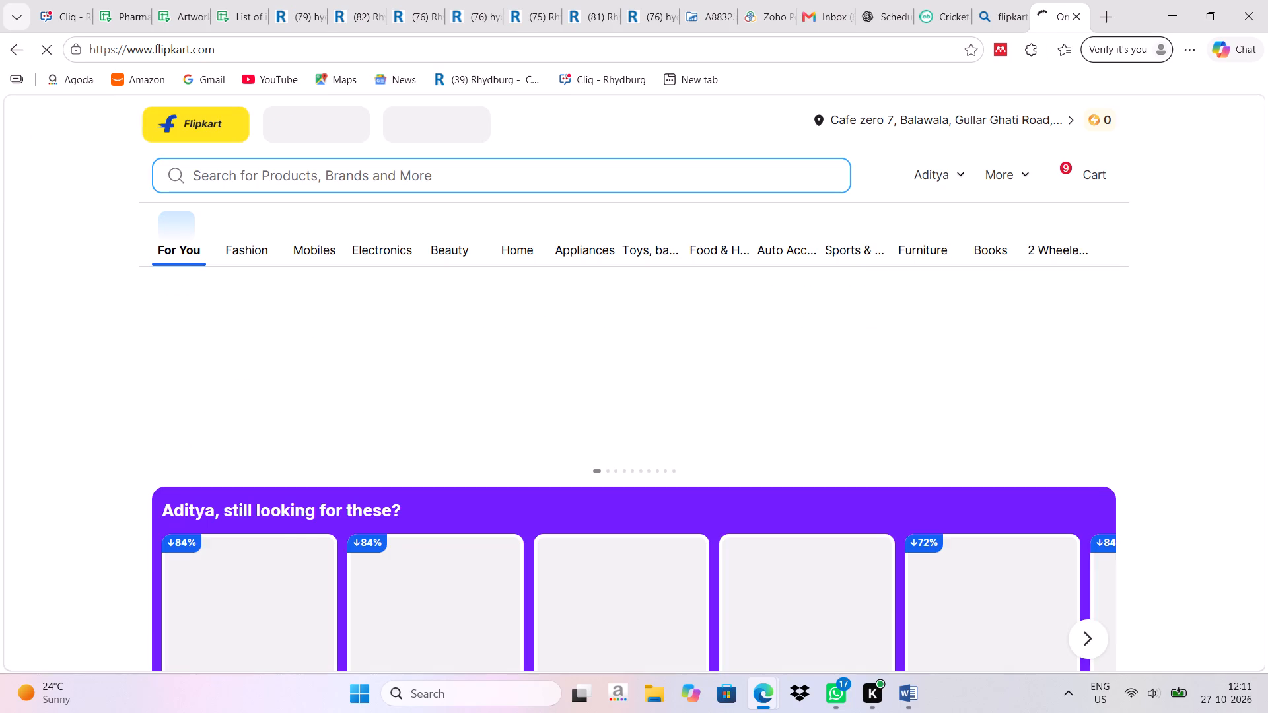
pyautogui.click(996, 15)
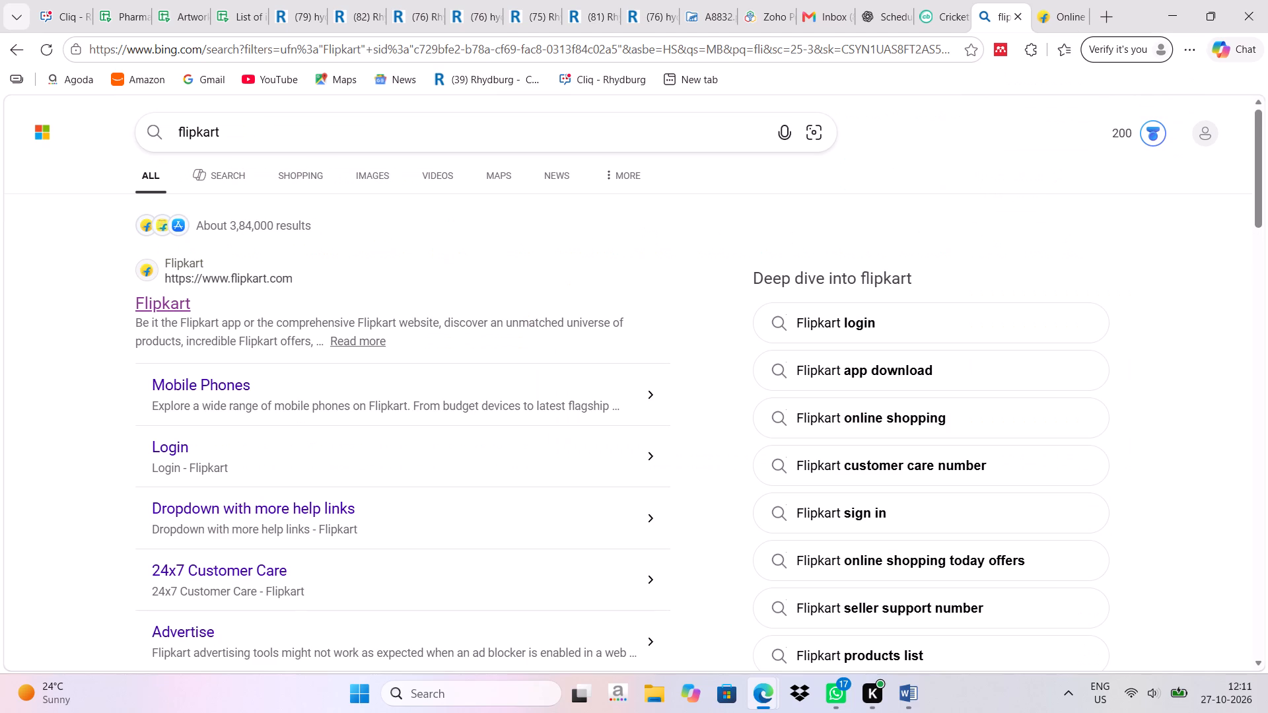
pyautogui.click(1016, 13)
# Browse the product suggestions and deals on the Flipkart home page, and close the page when done.
pyautogui.scroll(-3, 541, 371)
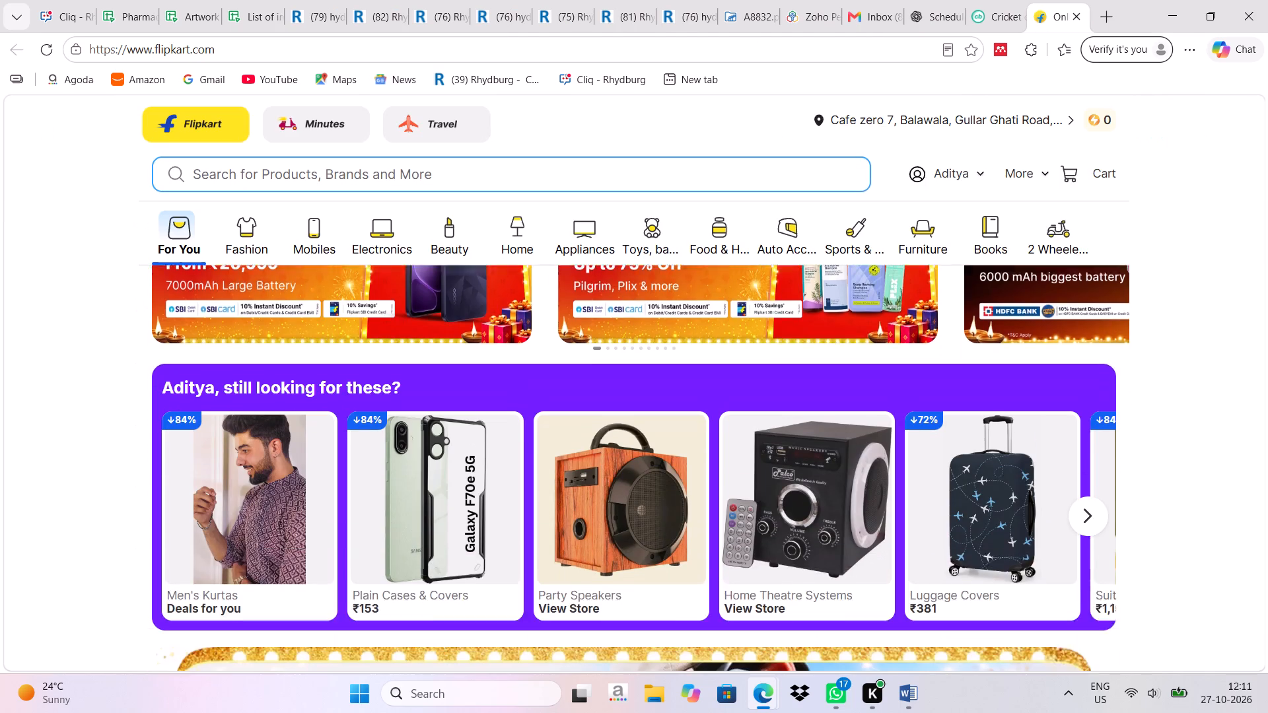
pyautogui.scroll(-1, 541, 371)
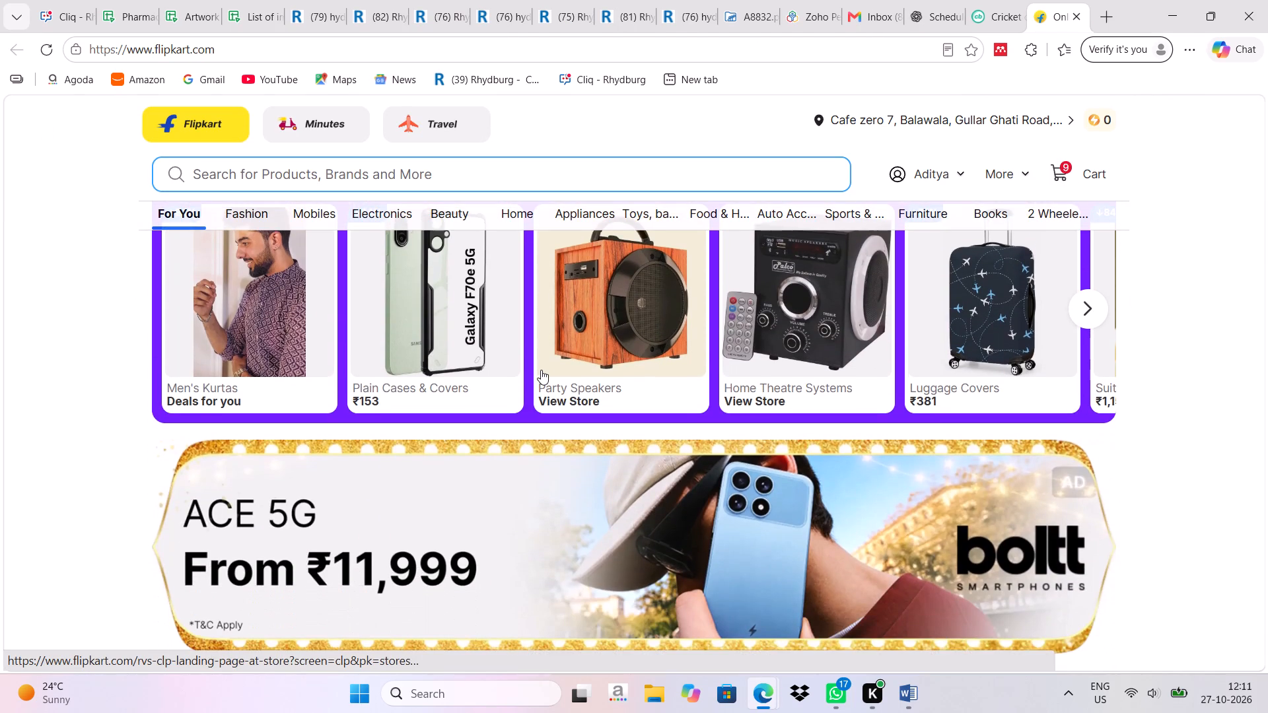
pyautogui.scroll(-5, 541, 370)
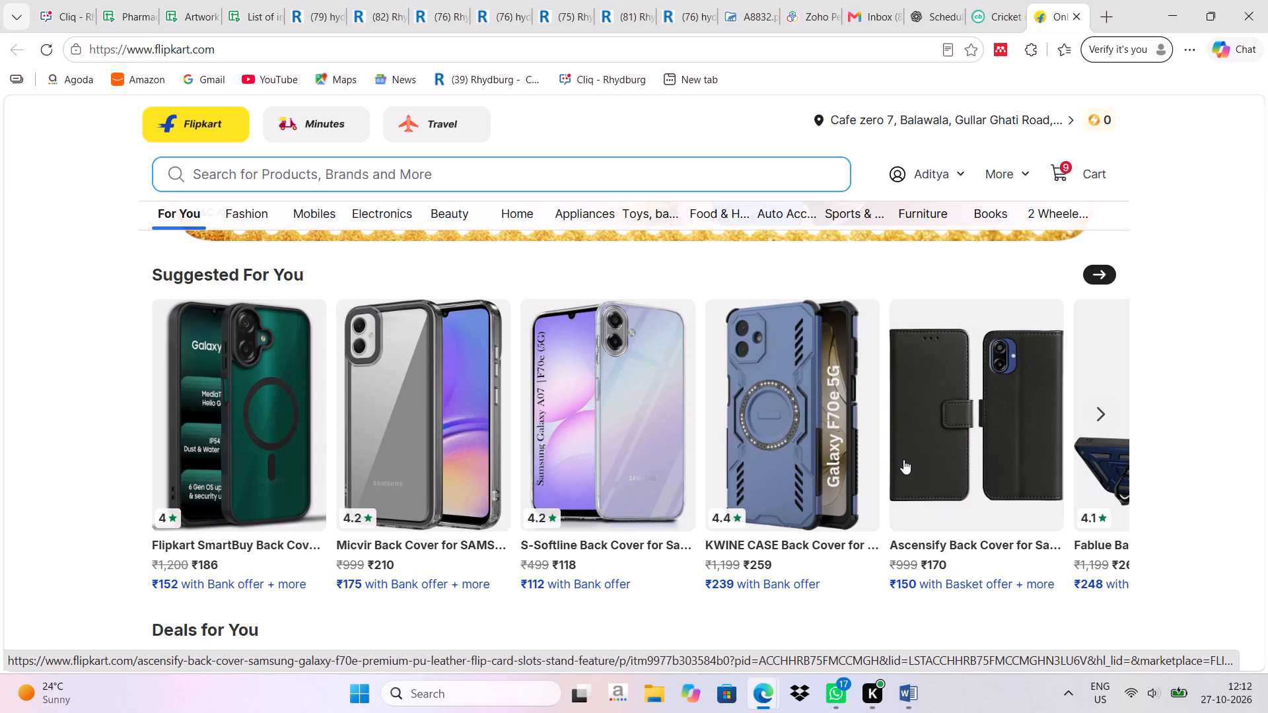
pyautogui.scroll(-3, 903, 459)
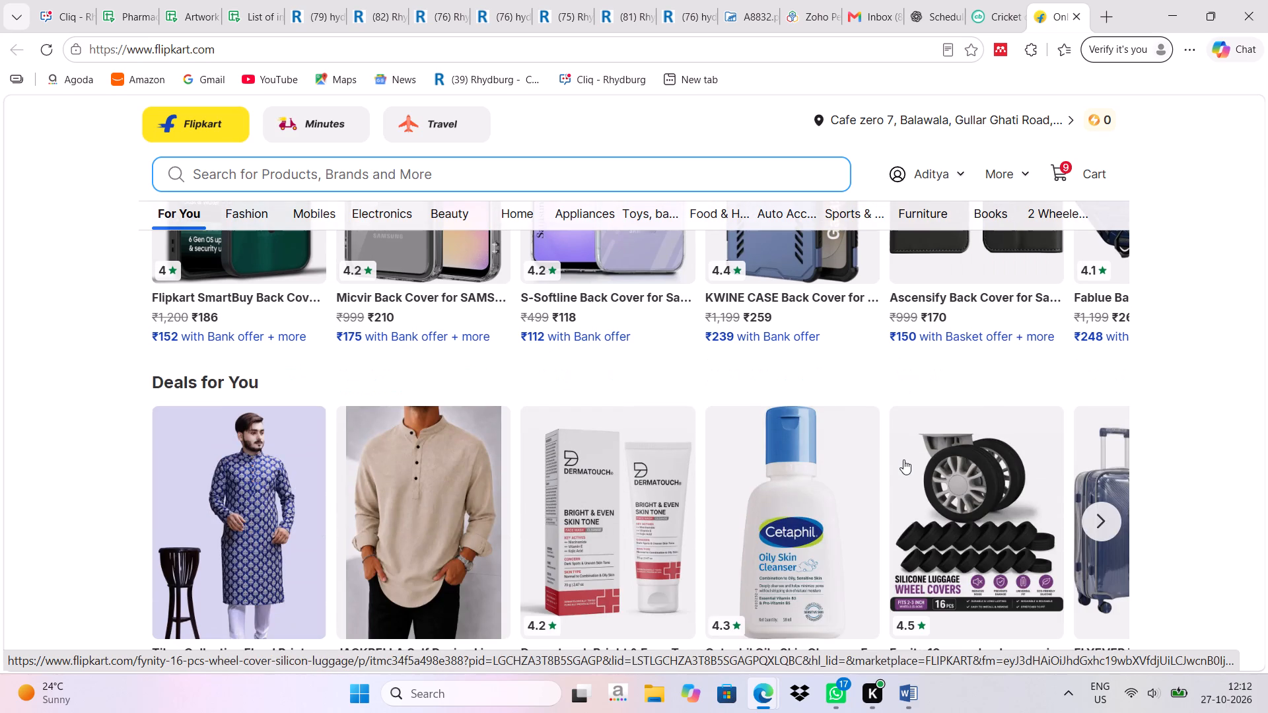
pyautogui.scroll(-4, 903, 460)
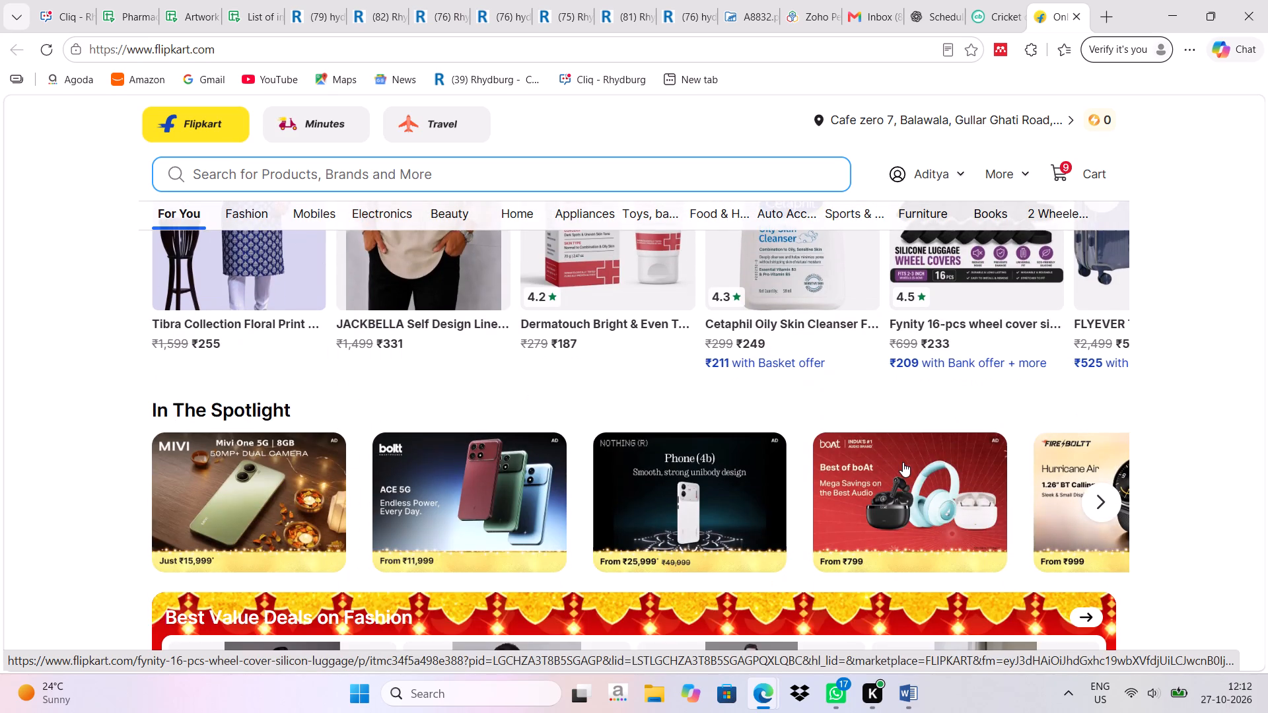
pyautogui.scroll(-6, 903, 462)
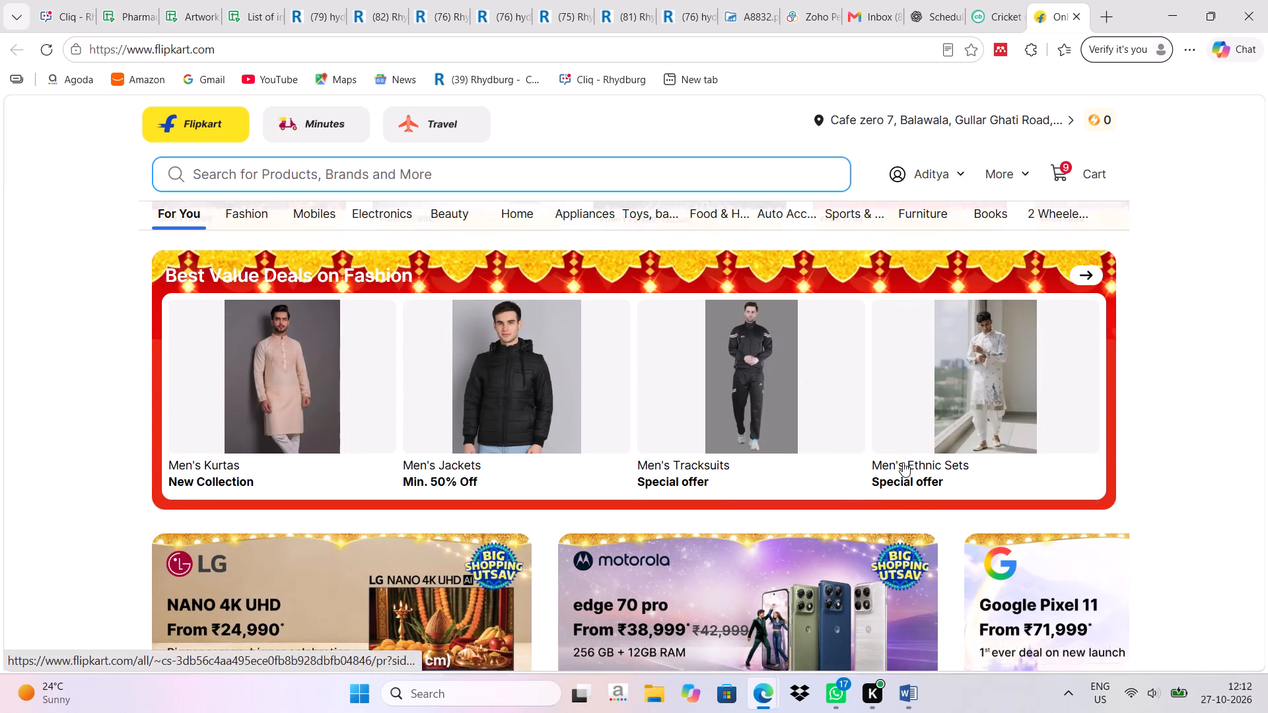
pyautogui.scroll(-2, 903, 462)
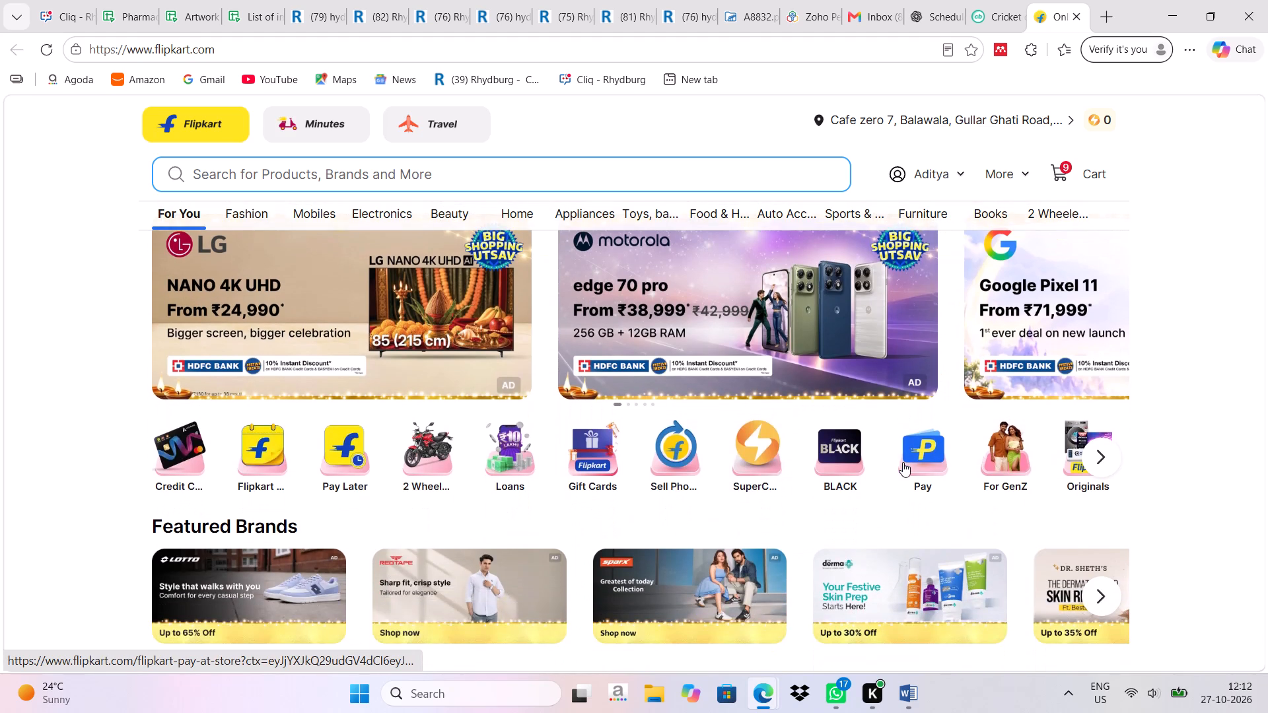
pyautogui.scroll(-1, 903, 462)
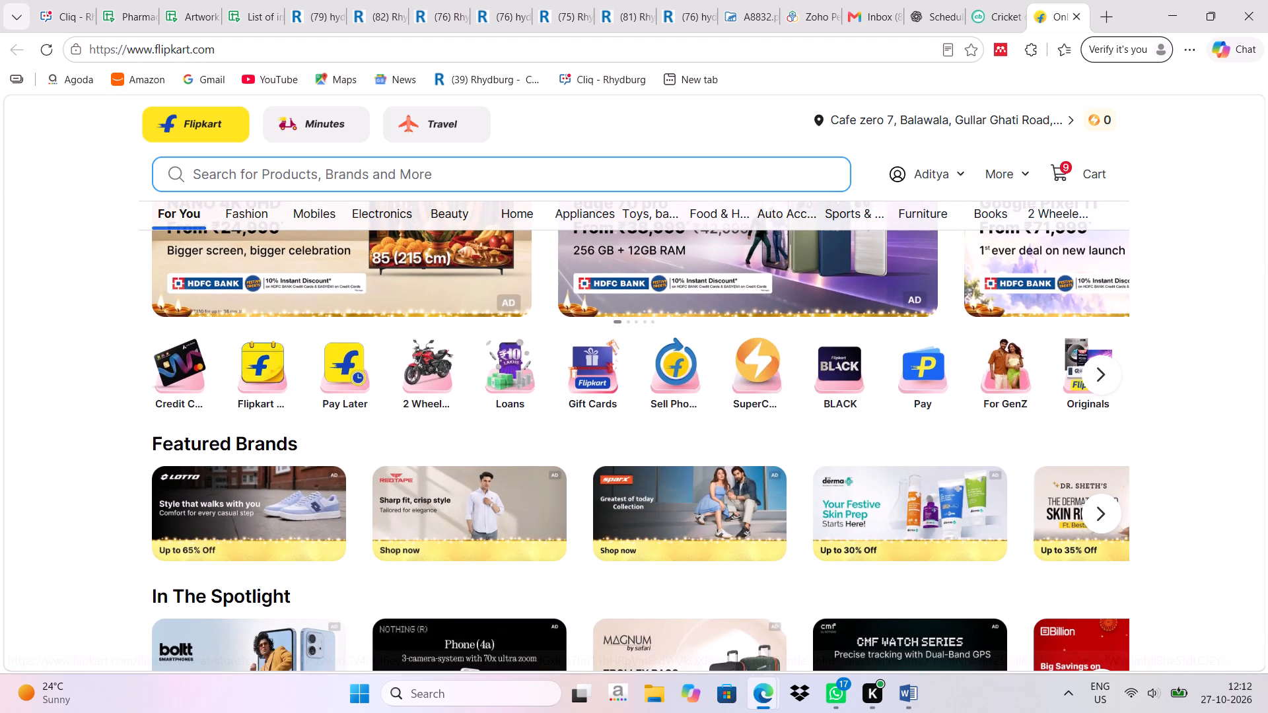
pyautogui.scroll(-2, 987, 403)
pyautogui.rightClick(983, 409)
pyautogui.rightClick(983, 409)
pyautogui.scroll(-2, 976, 420)
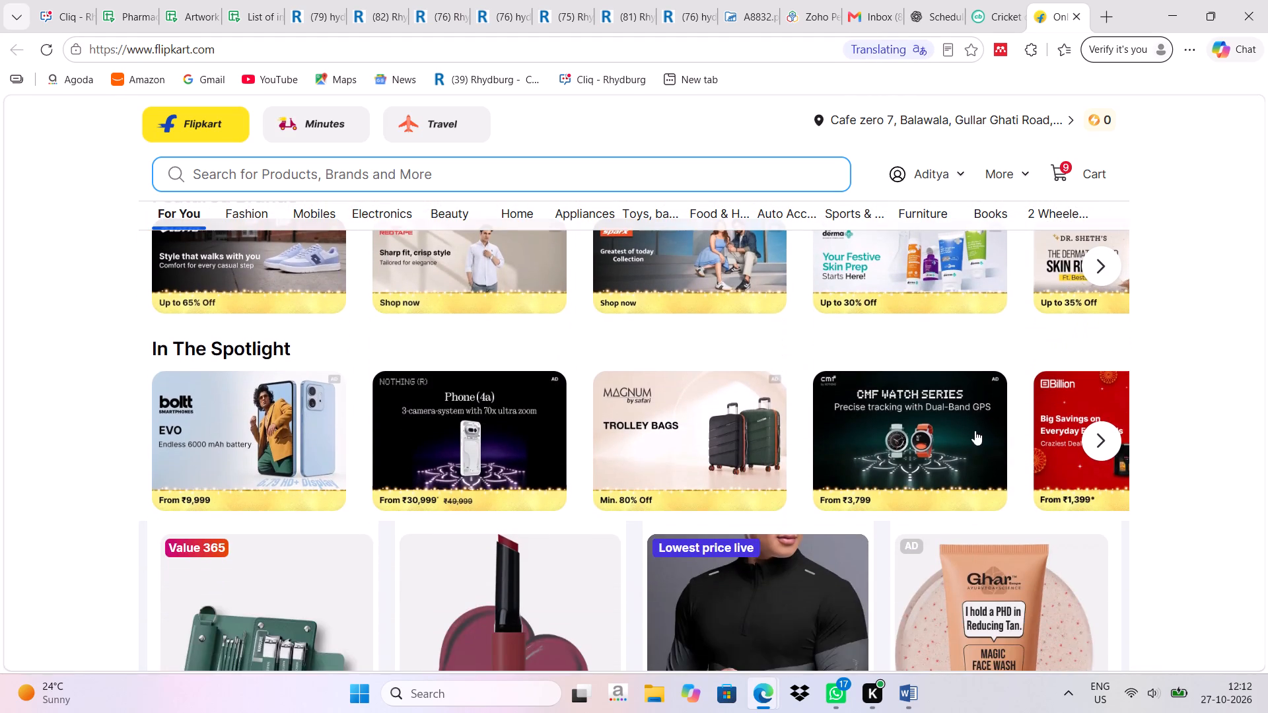
pyautogui.scroll(-7, 975, 430)
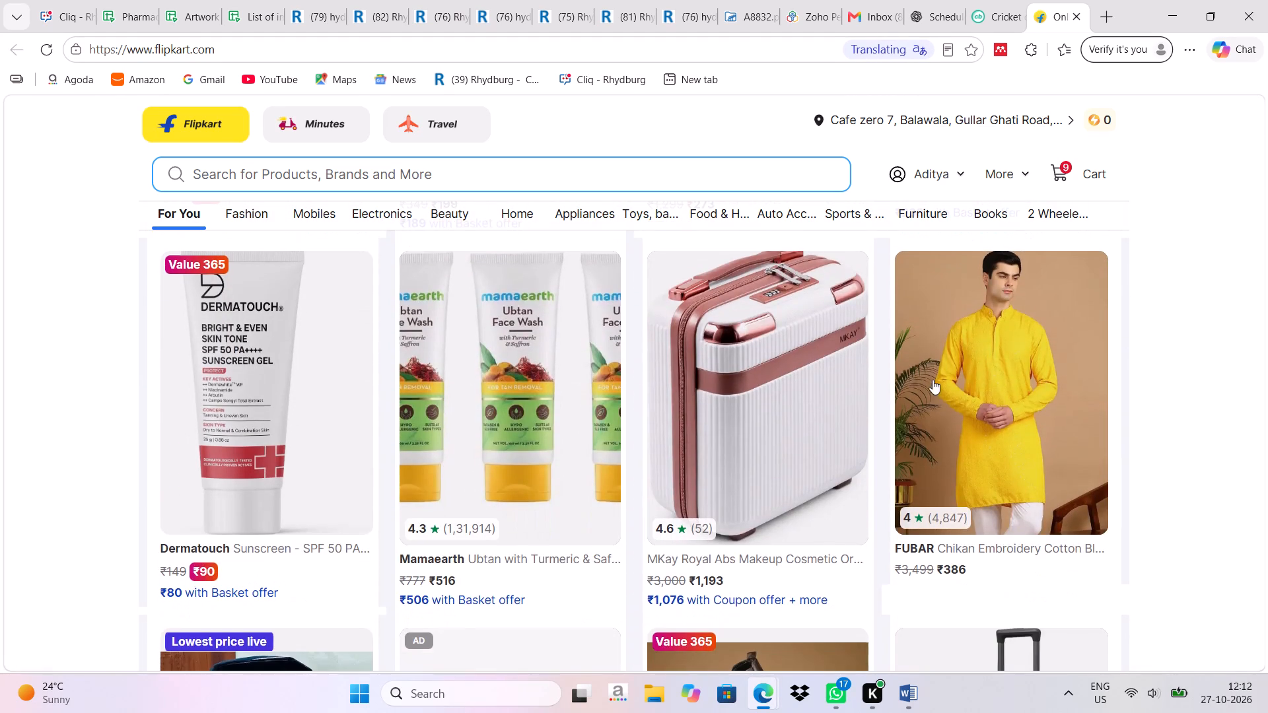
pyautogui.click(1074, 14)
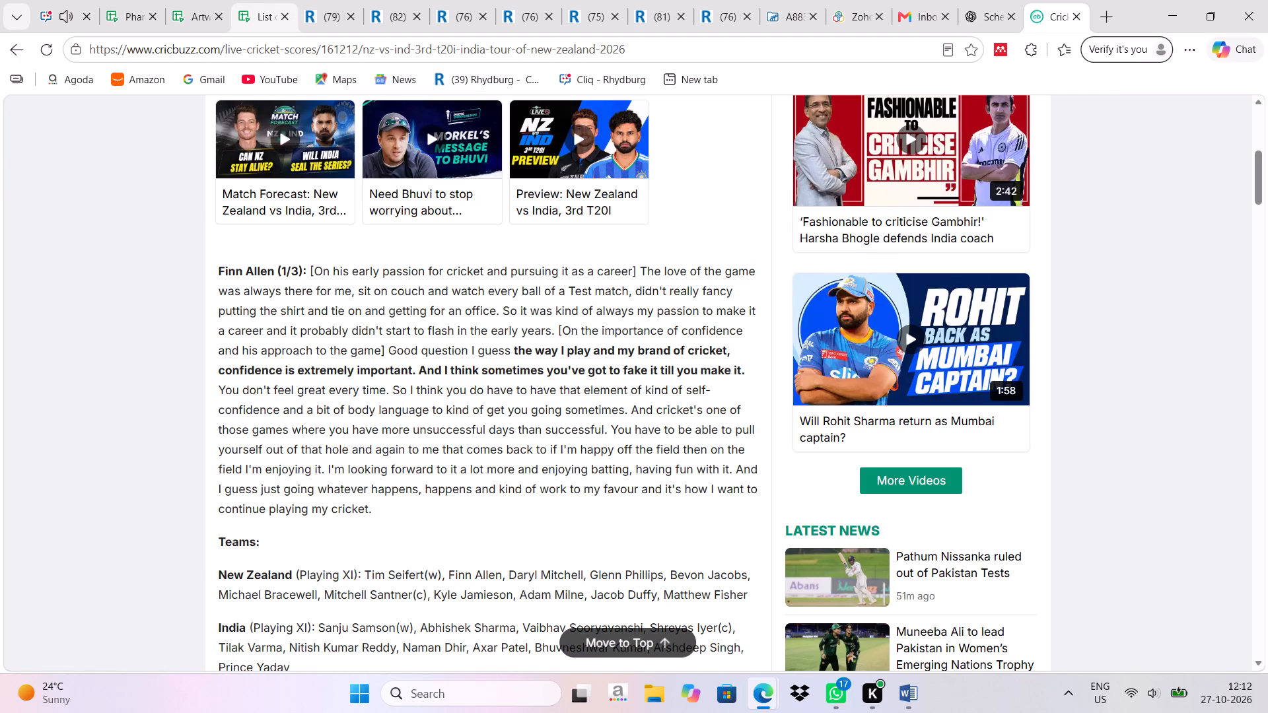
# Switch to the Cliq chats and close the Ibudas 400_PO2627293.pdf preview.
pyautogui.click(57, 14)
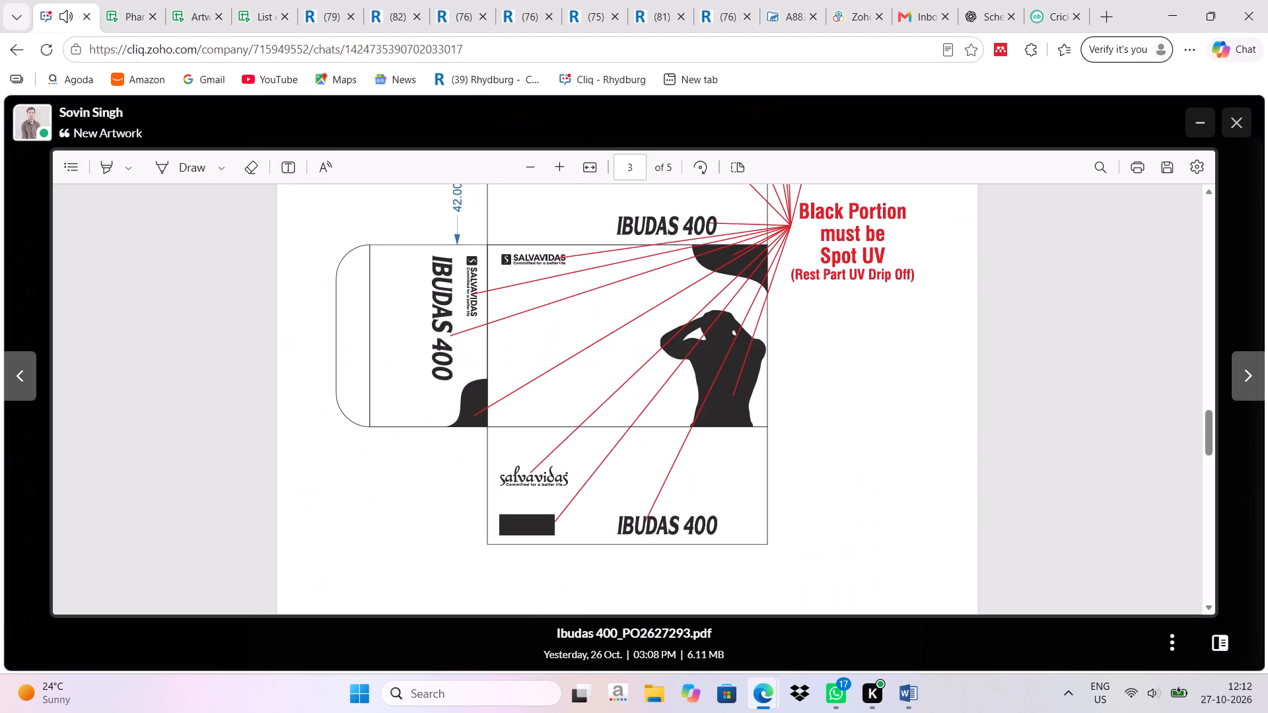
pyautogui.click(1247, 119)
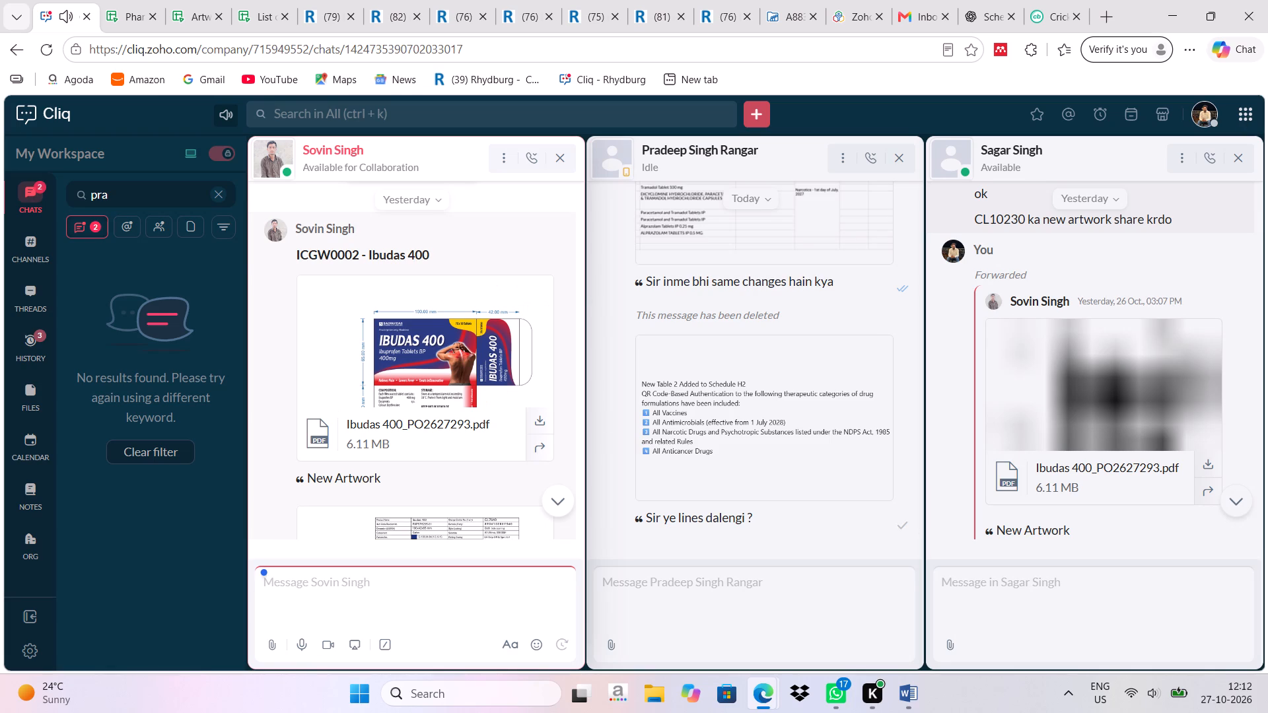
# Check the open Cliq conversations for the latest messages about CL10230 and CL10234.
pyautogui.scroll(-5, 452, 412)
pyautogui.scroll(-4, 619, 448)
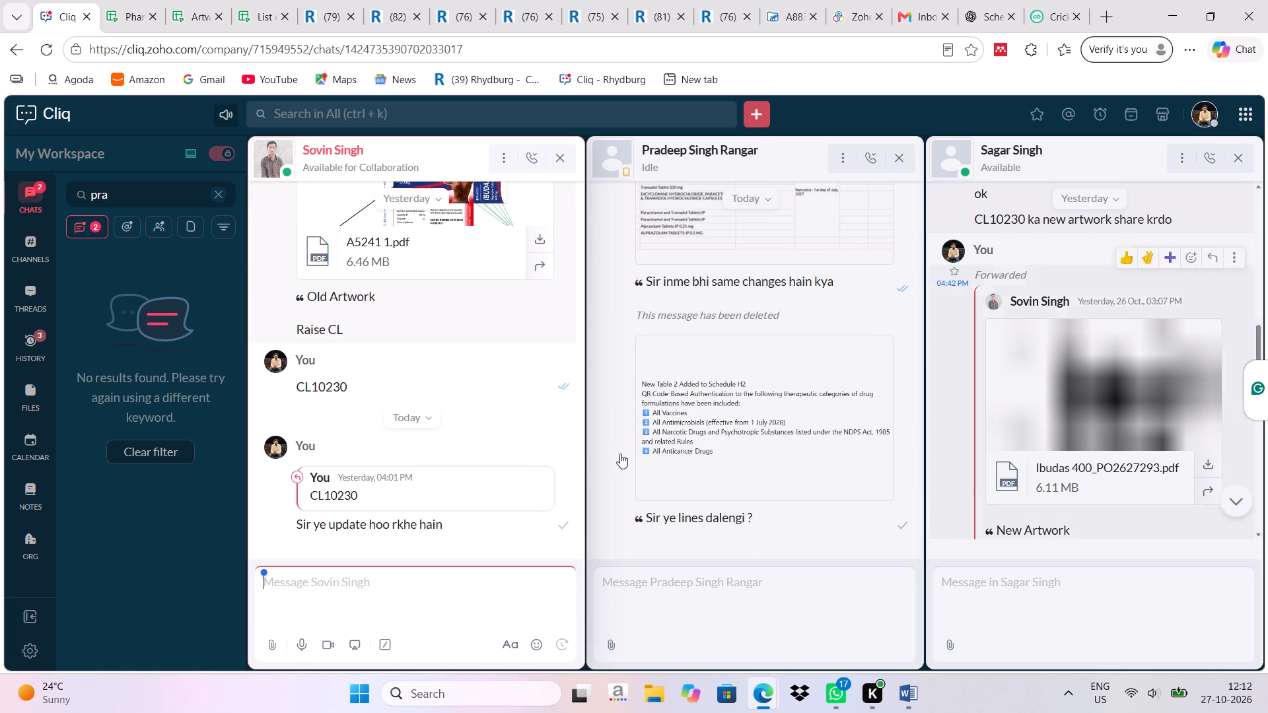
pyautogui.scroll(-10, 405, 407)
pyautogui.scroll(-13, 861, 418)
pyautogui.scroll(-5, 1143, 360)
pyautogui.scroll(-14, 1114, 433)
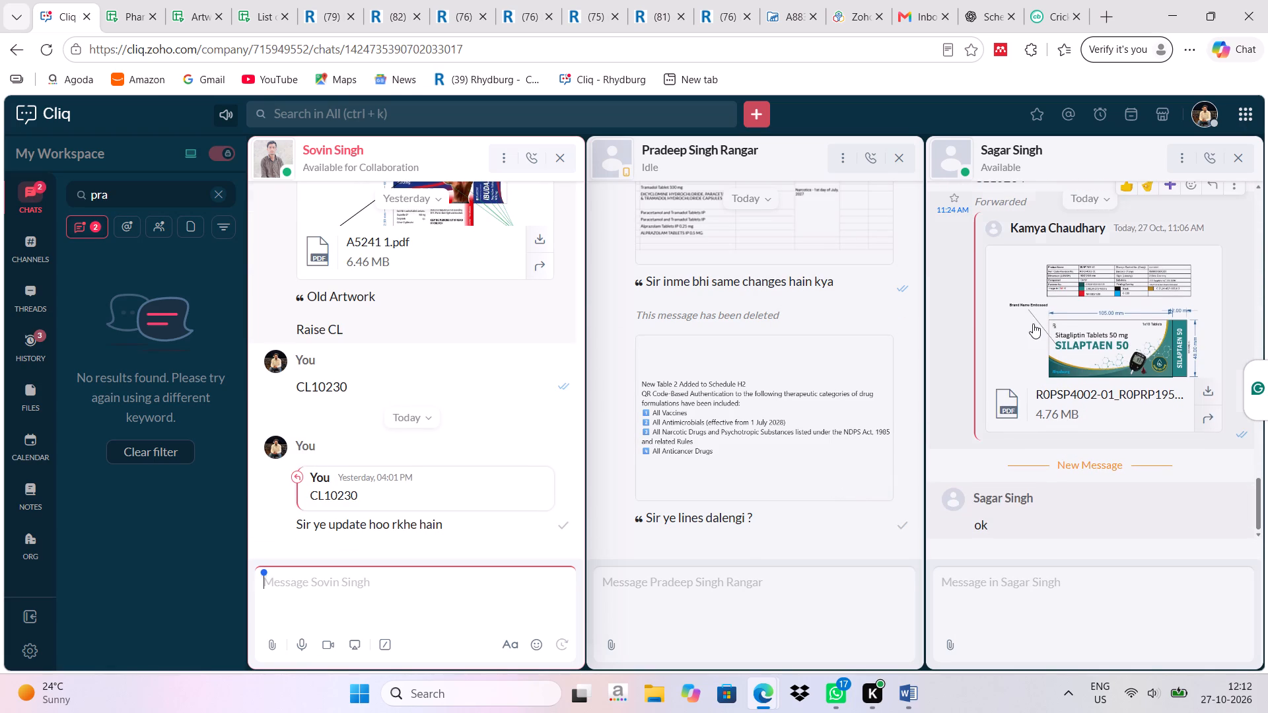
pyautogui.scroll(2, 1051, 391)
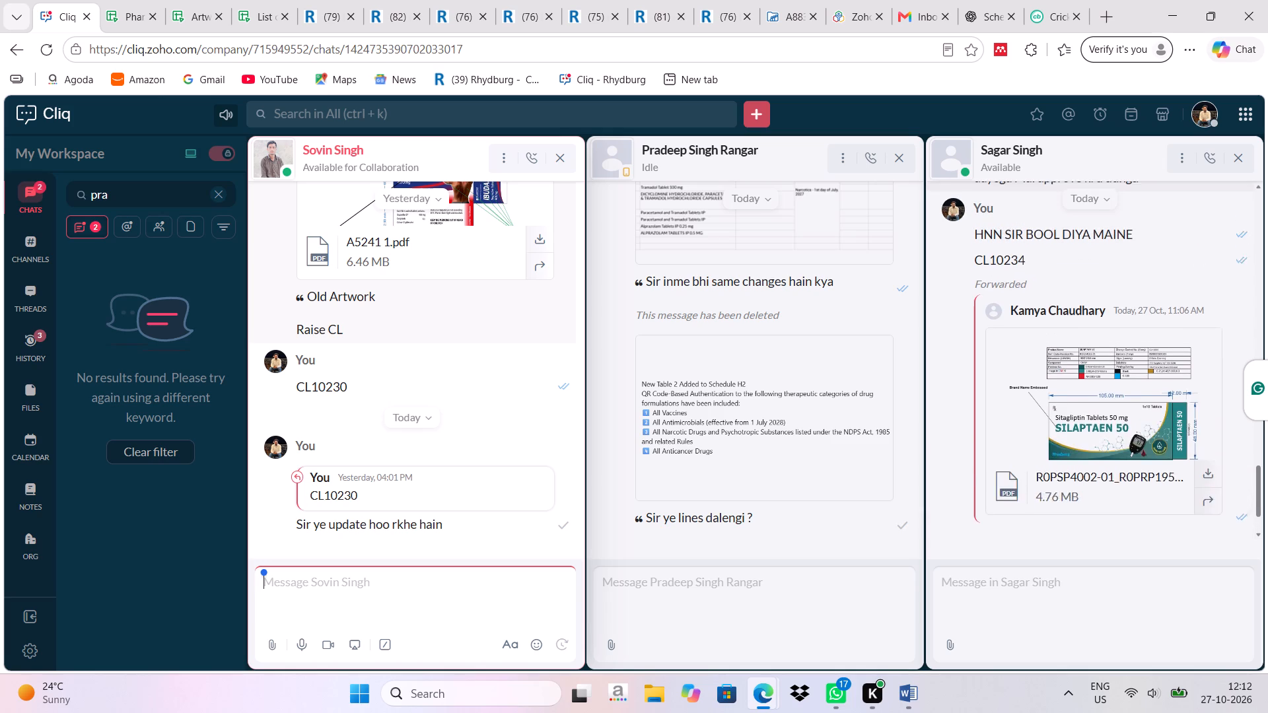
pyautogui.scroll(-10, 1051, 391)
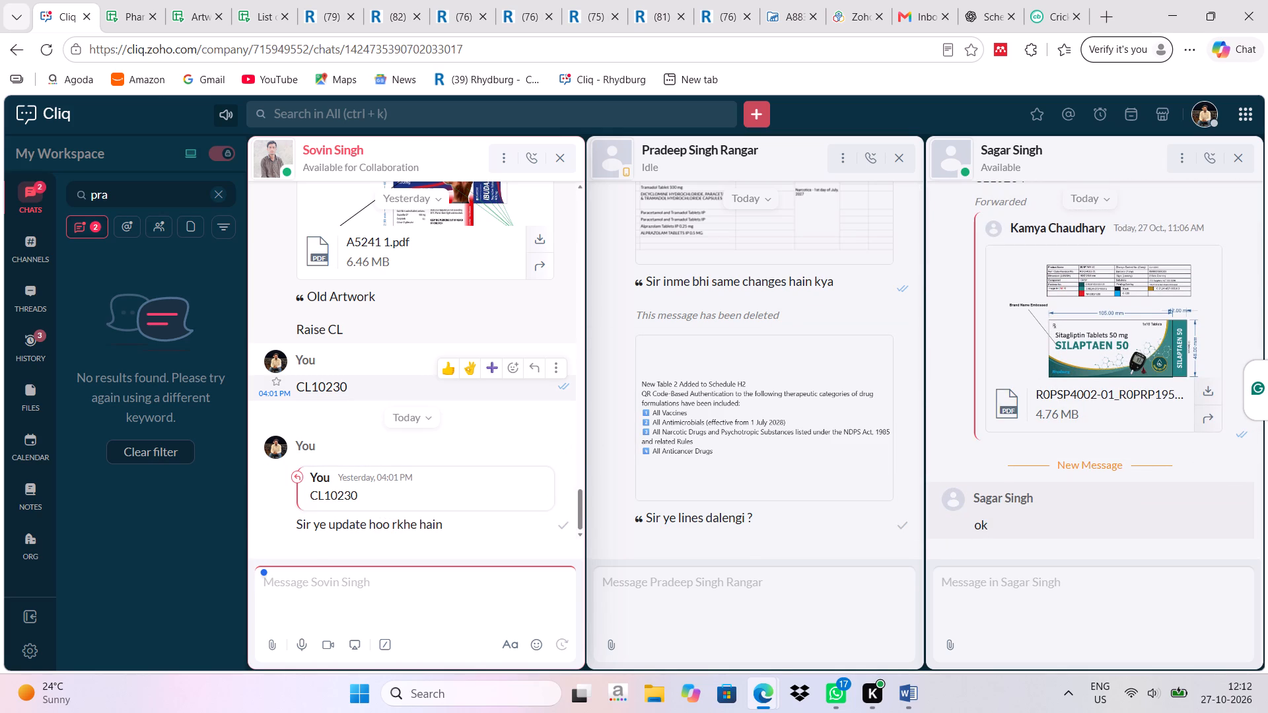
# Close the chat with the CL10230 update question and the chat asking about the Schedule H2 lines.
pyautogui.click(563, 152)
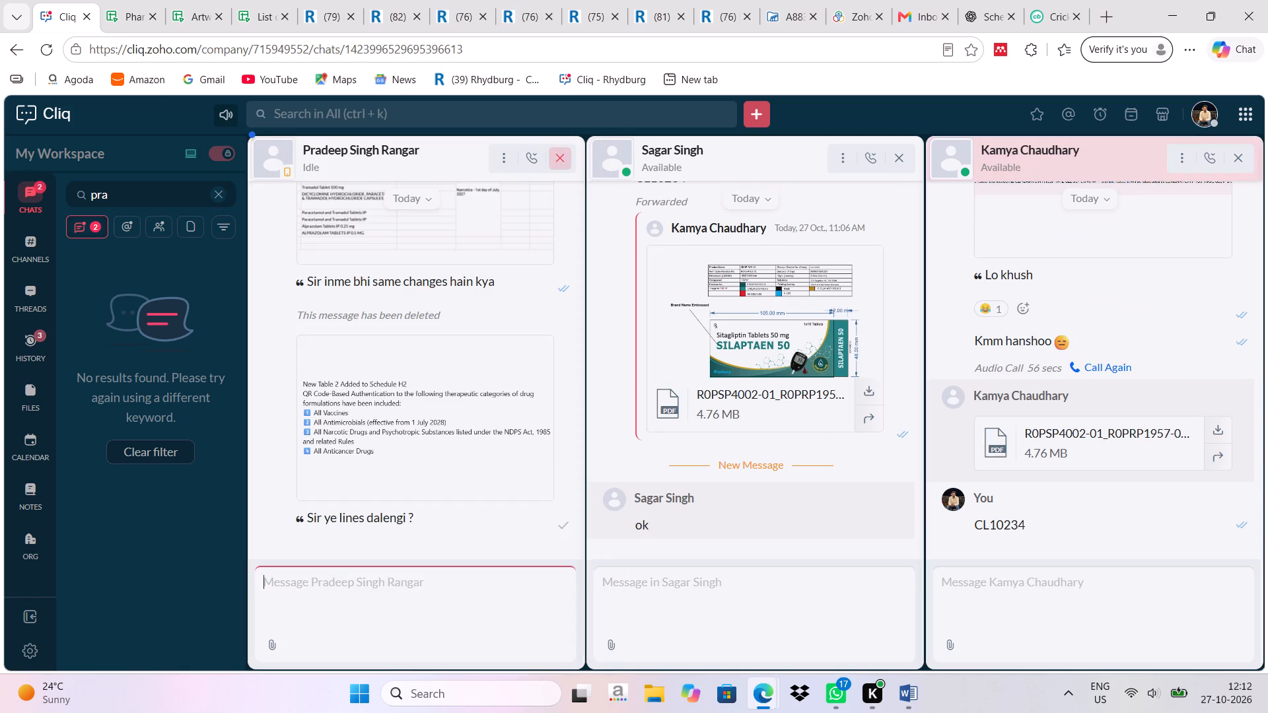
pyautogui.click(560, 158)
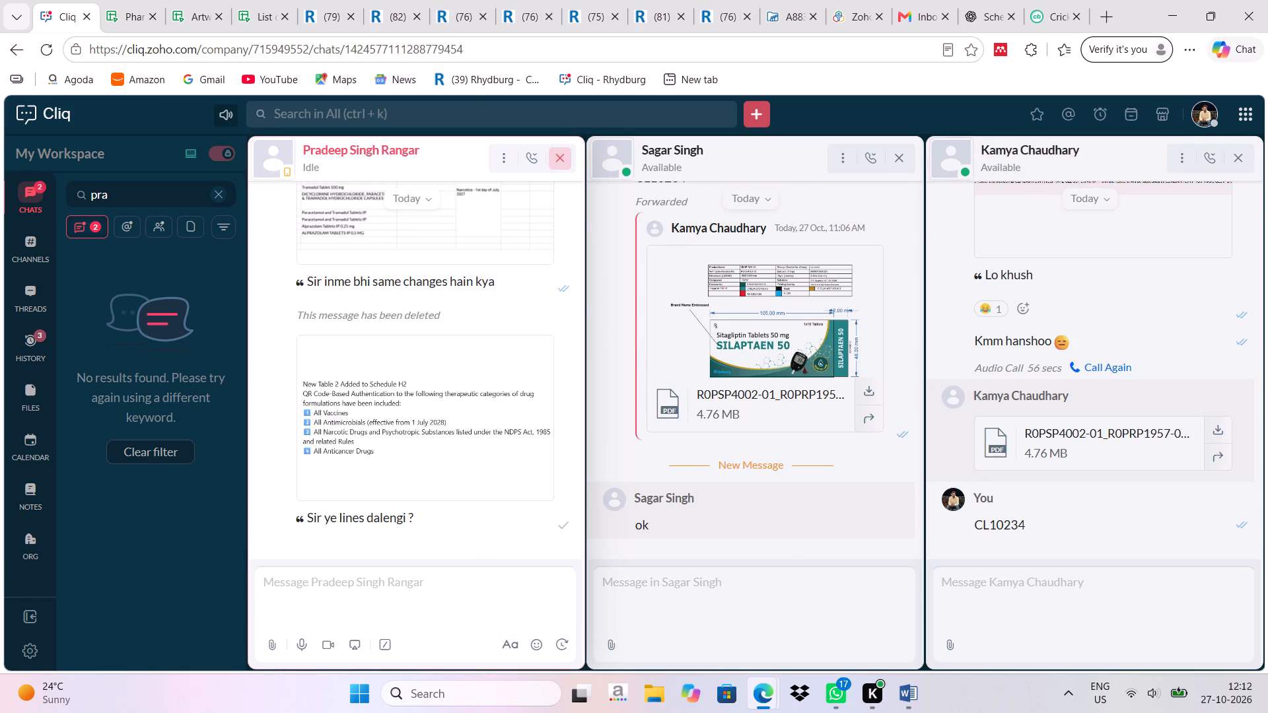
pyautogui.scroll(-5, 812, 458)
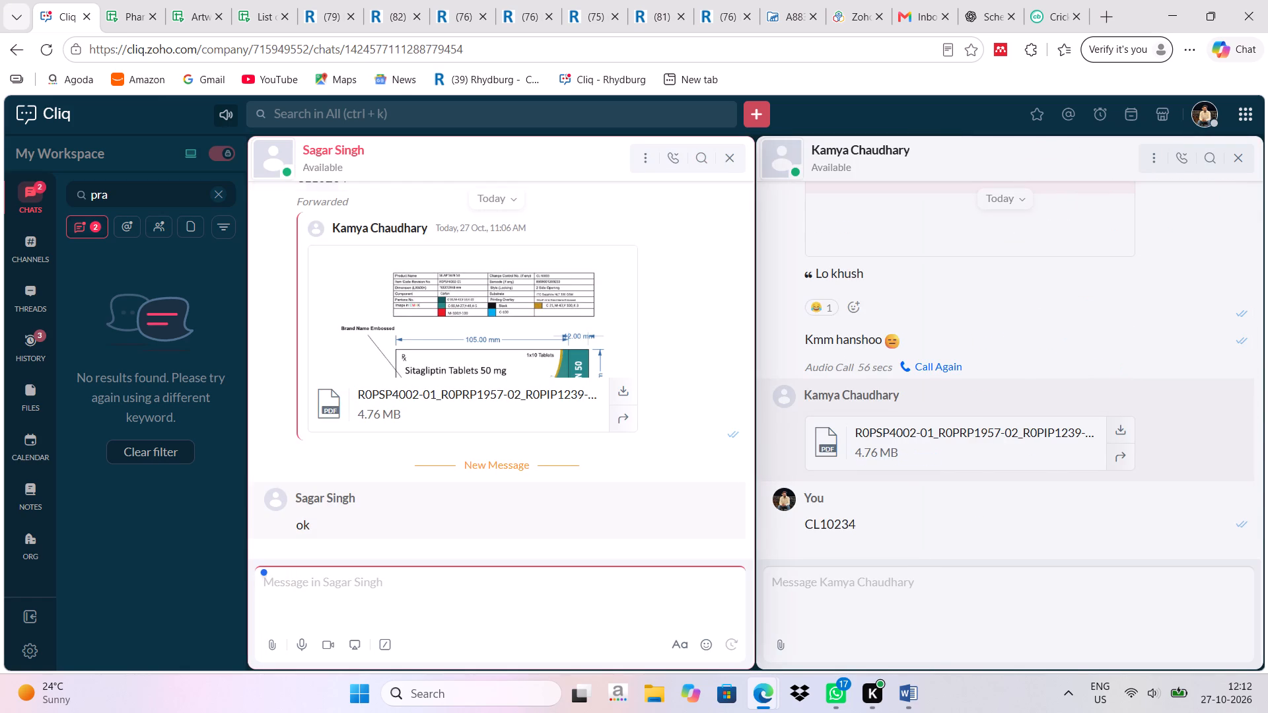
# In the chat with the colleague who supplied the CL10234 artwork, send a reply quoting CL10234: "oiii ye new artwork mea NVZ area dalogee jldii btaooo".
pyautogui.click(818, 586)
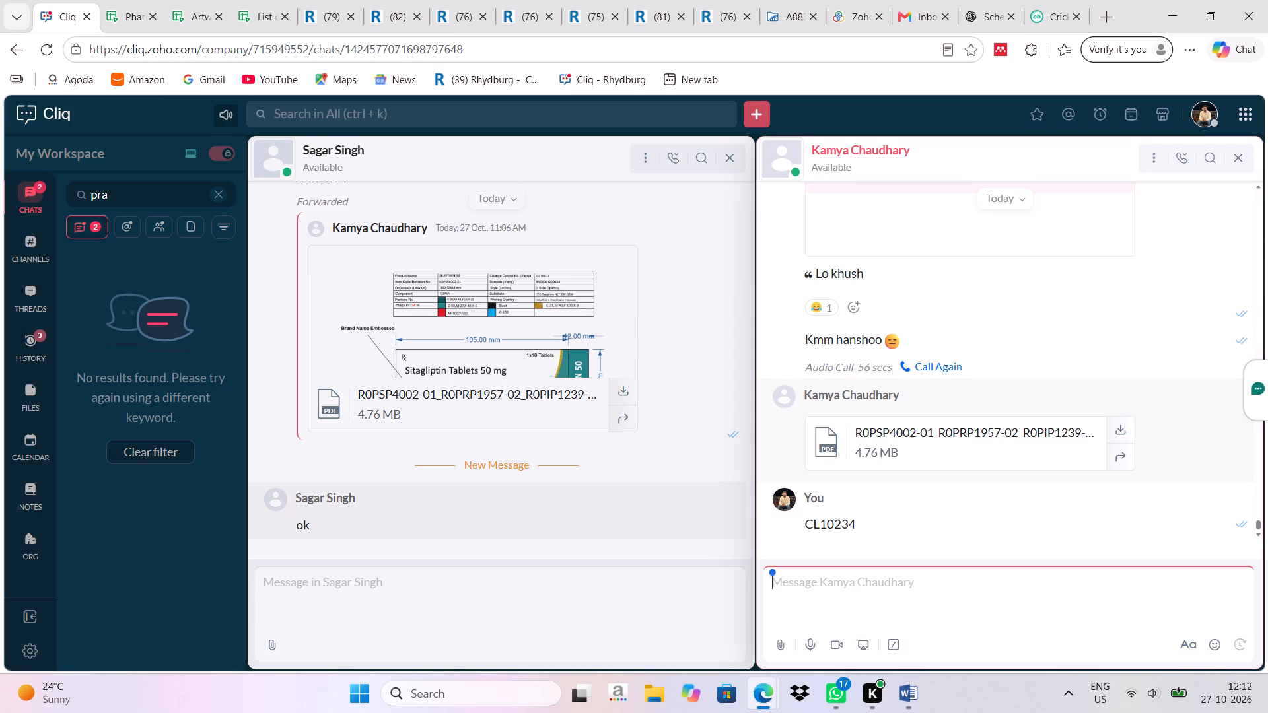
pyautogui.click(1210, 502)
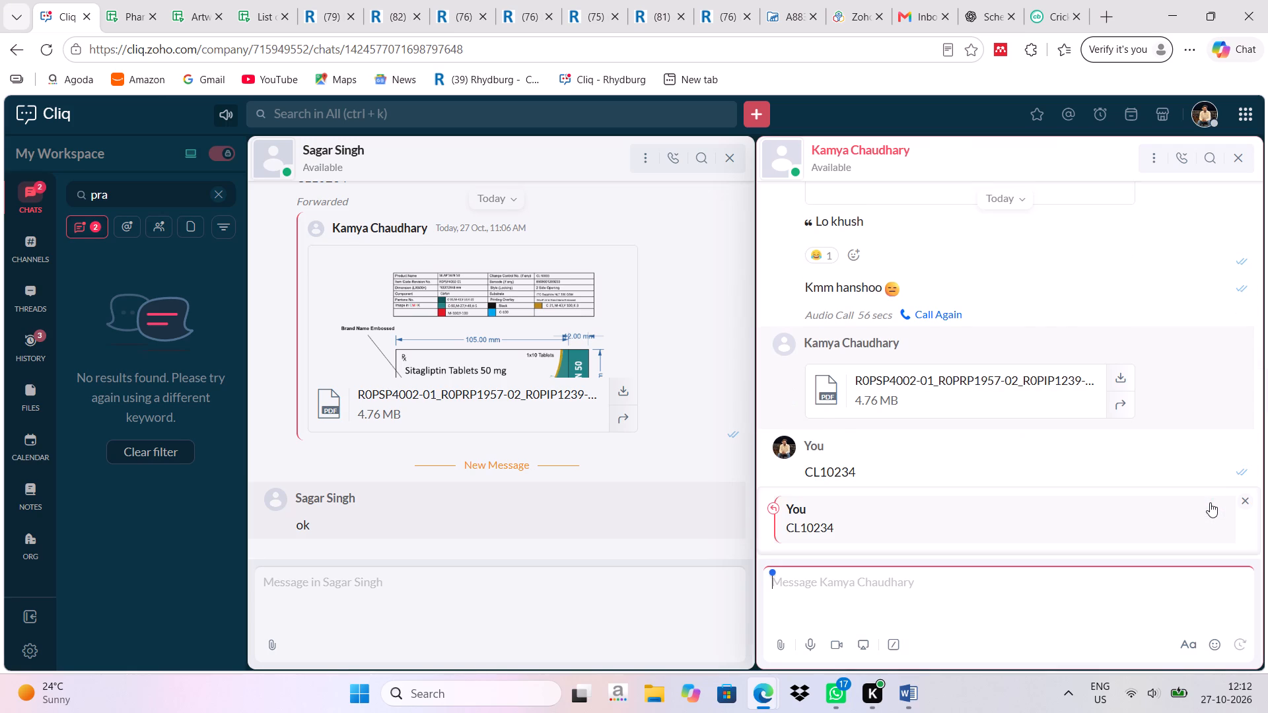
pyautogui.write('oiii ye new artwor')
pyautogui.press('space')
pyautogui.press('BackSpace')
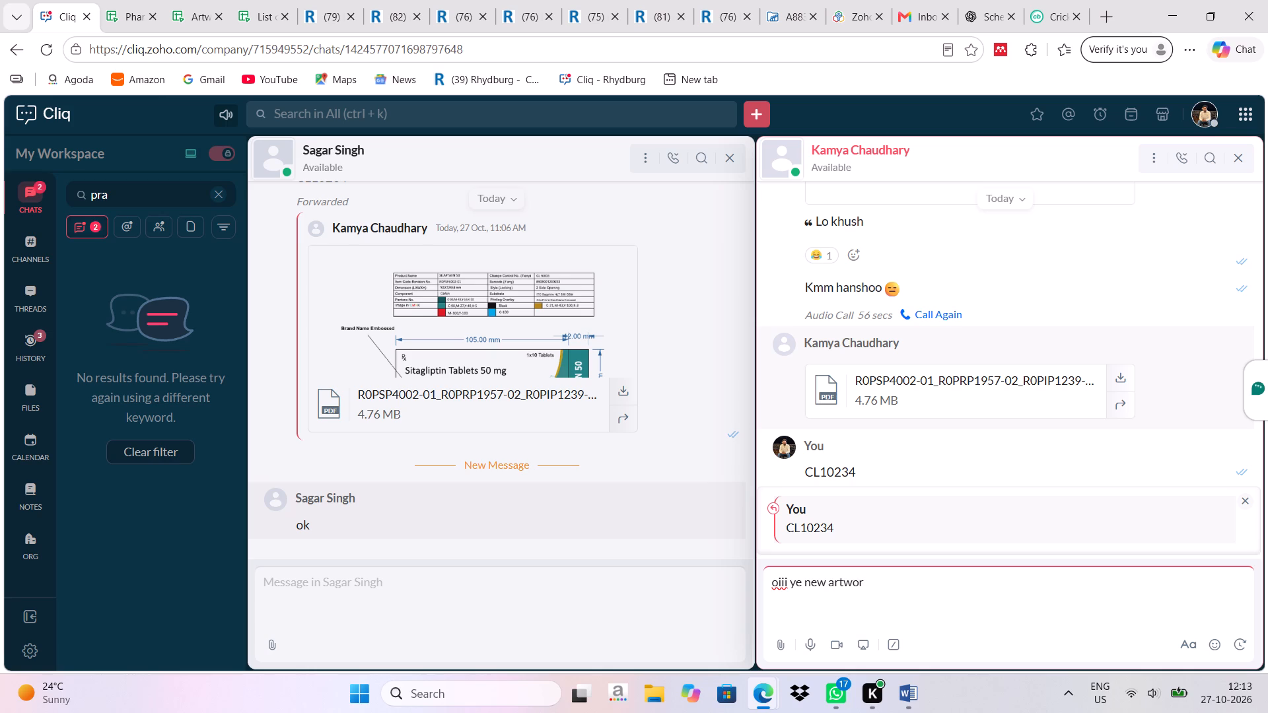
pyautogui.write('k mea NVZ mentio')
pyautogui.press('BackSpace')
pyautogui.press('BackSpace')
pyautogui.press('BackSpace')
pyautogui.press('BackSpace')
pyautogui.press('BackSpace')
pyautogui.press('BackSpace')
pyautogui.write('area dalogee jldii bt')
pyautogui.press('BackSpace')
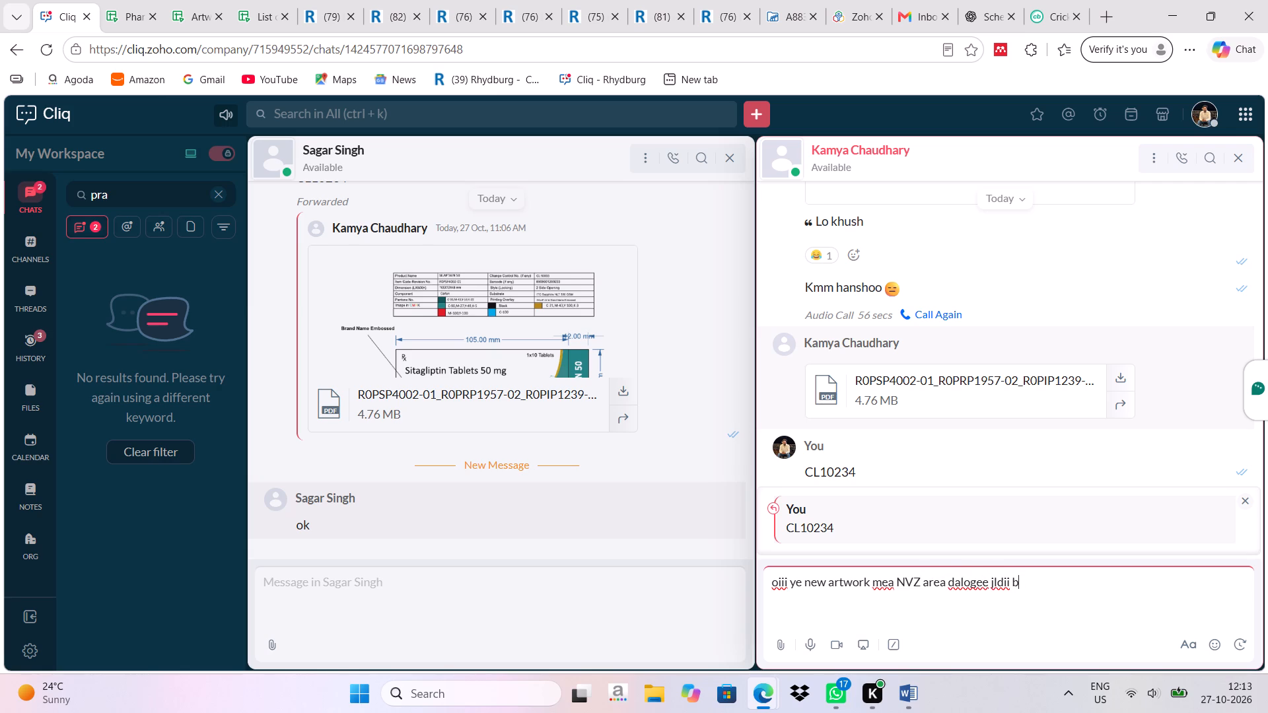
pyautogui.write('taooo')
pyautogui.press('Return')
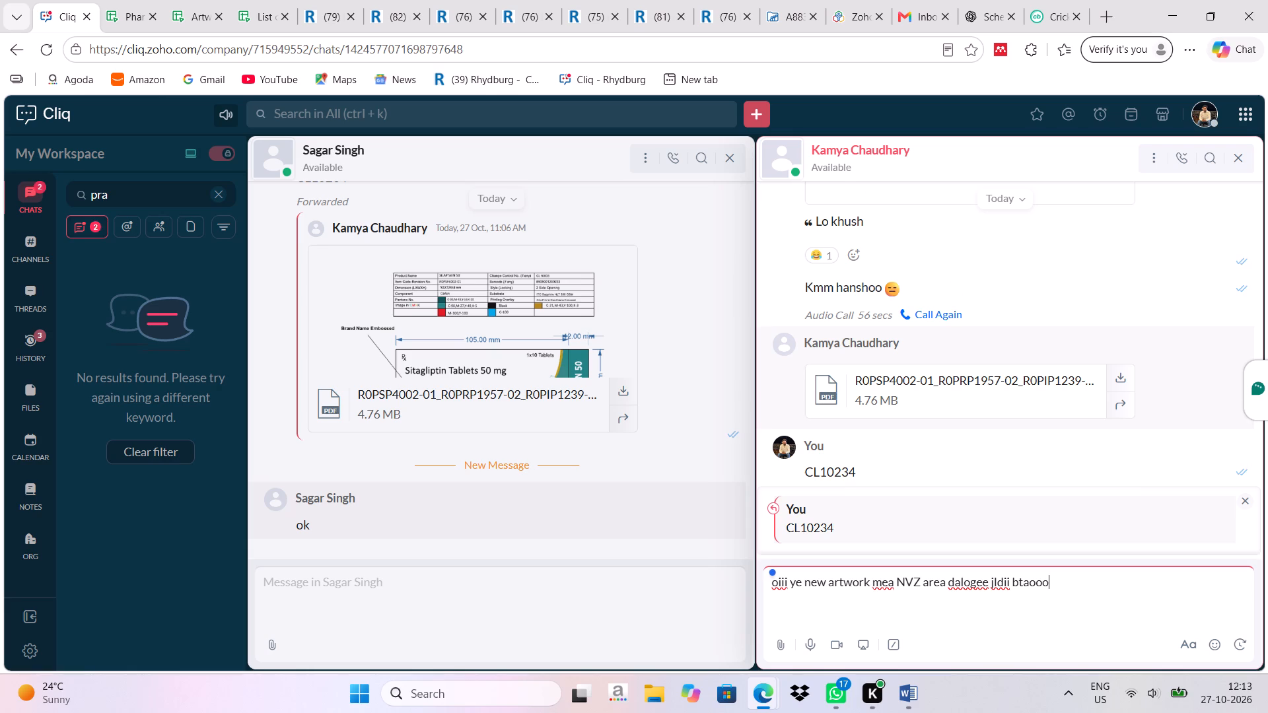